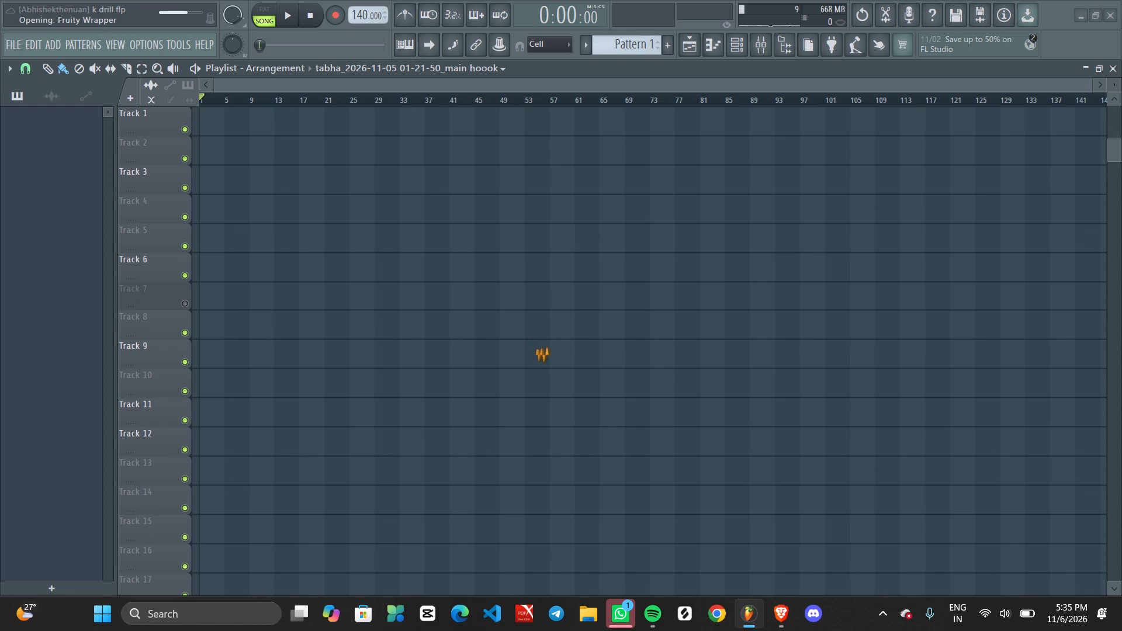
Switch to Spotify while the project loads.
{"action": "left_click", "coordinate": [664, 609]}
{"action": "left_click", "coordinate": [664, 615]}
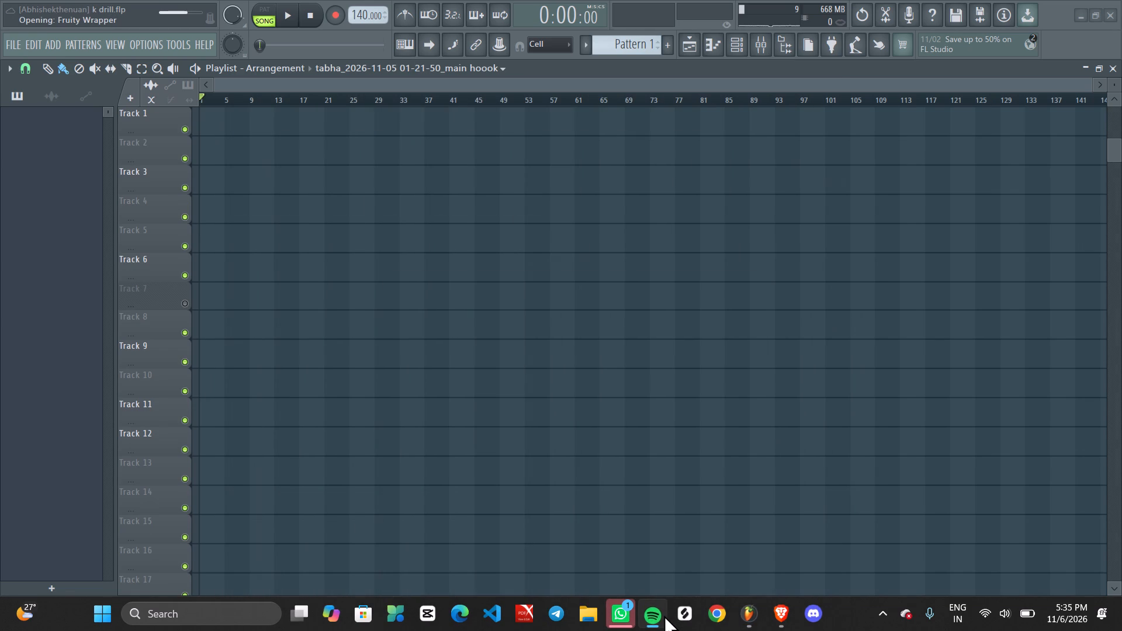
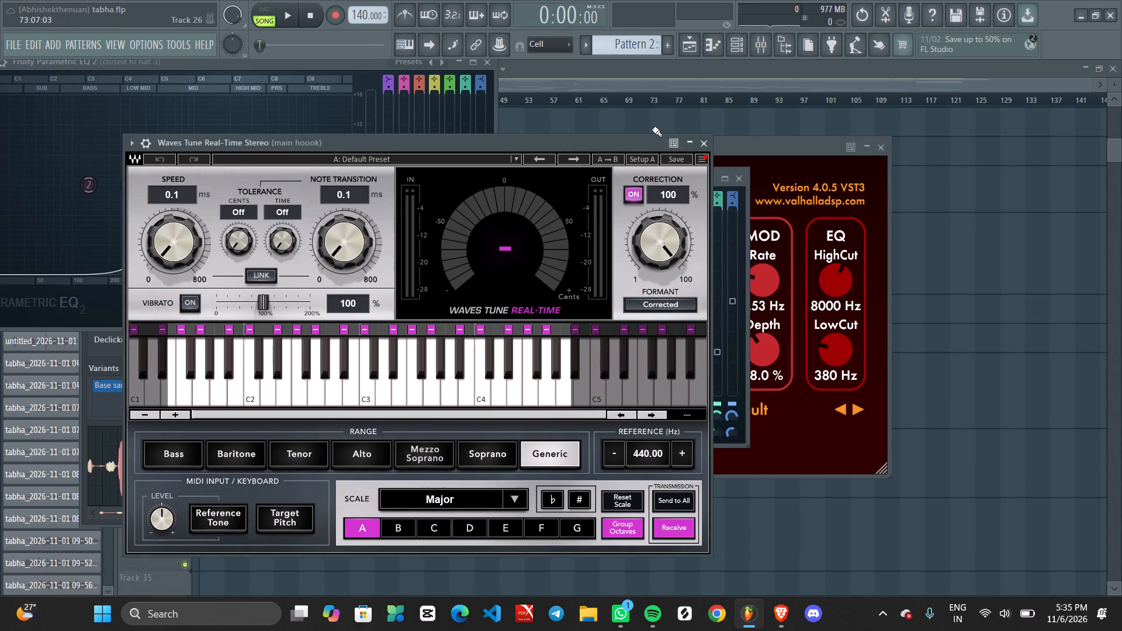
Close the open Waves Tune, Parametric EQ, Valhalla reverb and audio clip windows to clear the playlist.
{"action": "left_click", "coordinate": [705, 143]}
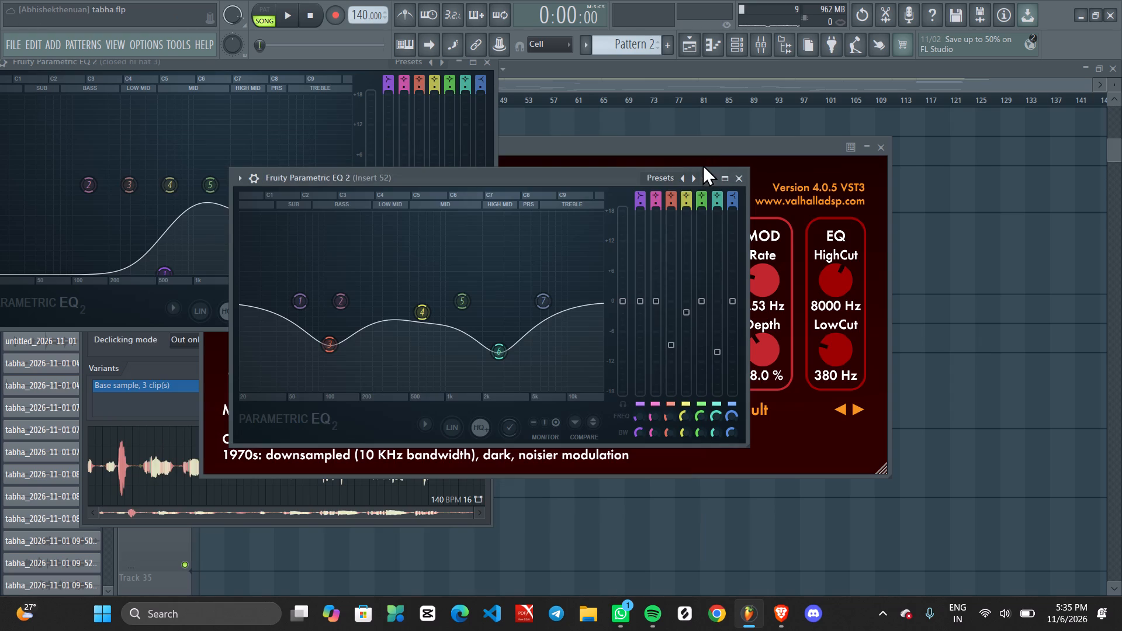
{"action": "left_click", "coordinate": [740, 176]}
{"action": "left_click", "coordinate": [879, 151]}
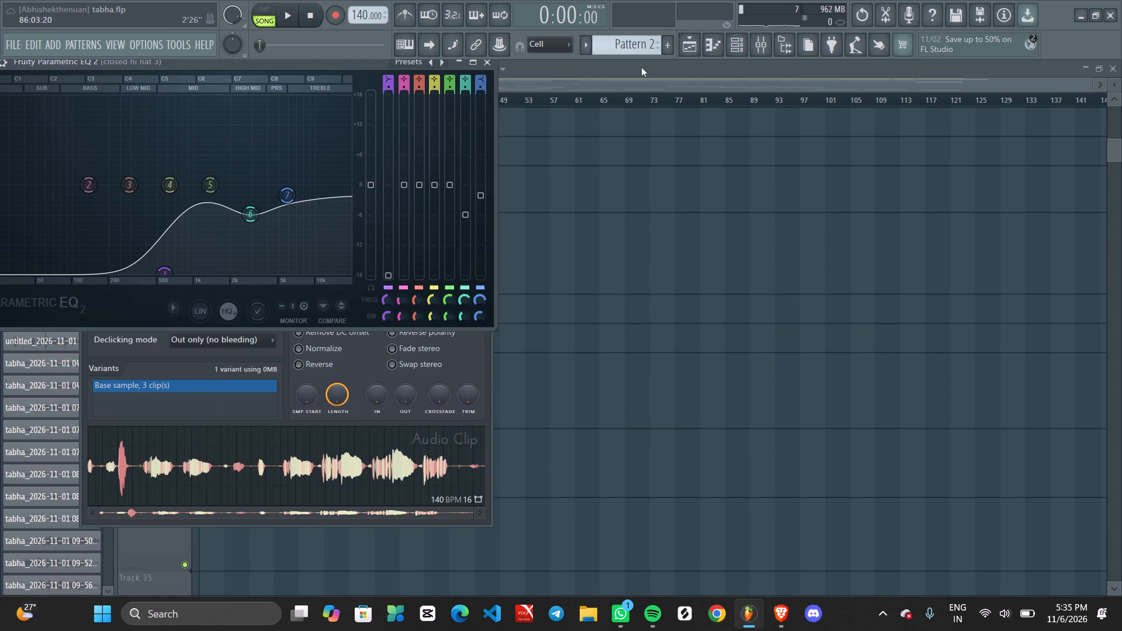
{"action": "left_click", "coordinate": [484, 64]}
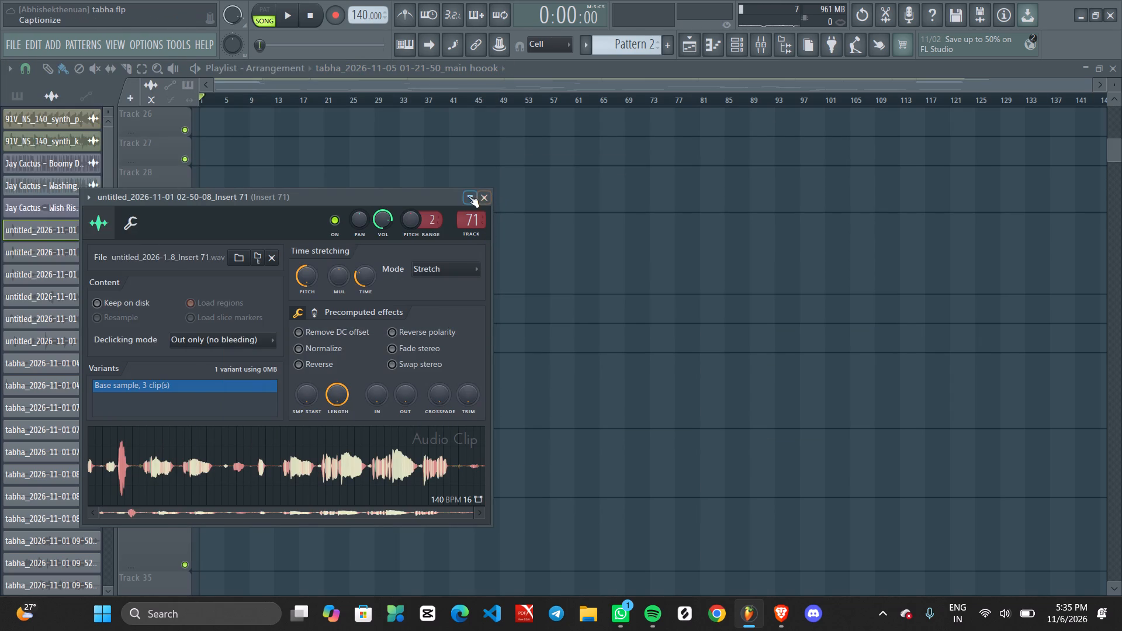
{"action": "left_click", "coordinate": [491, 197]}
Look over the tabha playlist arrangement, from the vocal clips on Track 24 up to Track 1 and back.
{"action": "left_click", "coordinate": [13, 50]}
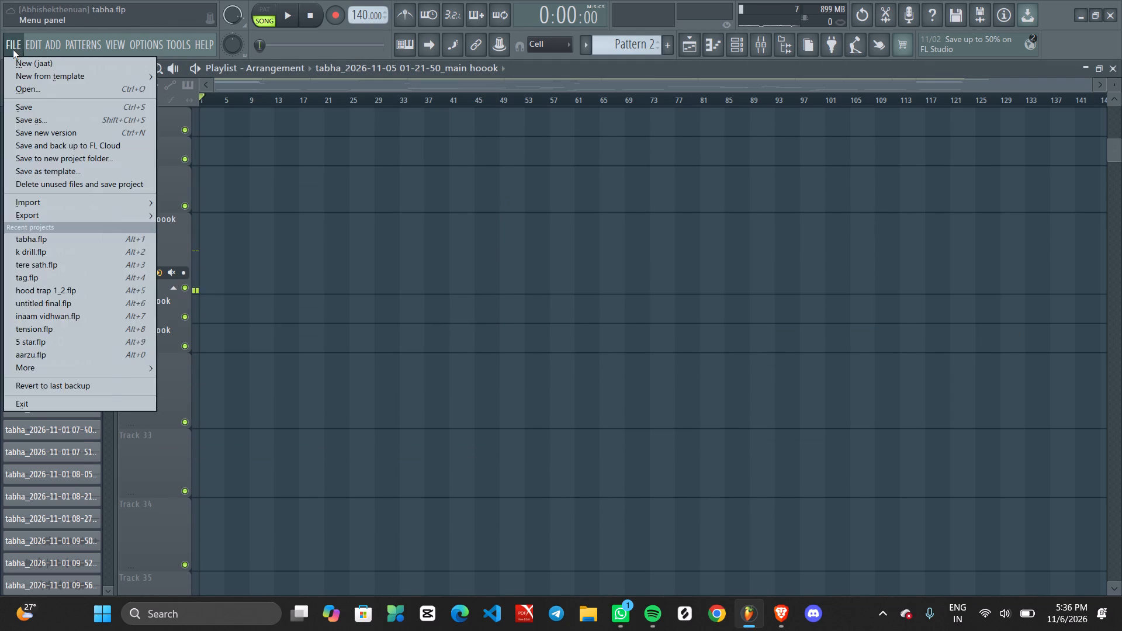
{"action": "scroll", "coordinate": [264, 190], "scroll_direction": "up", "scroll_amount": 6}
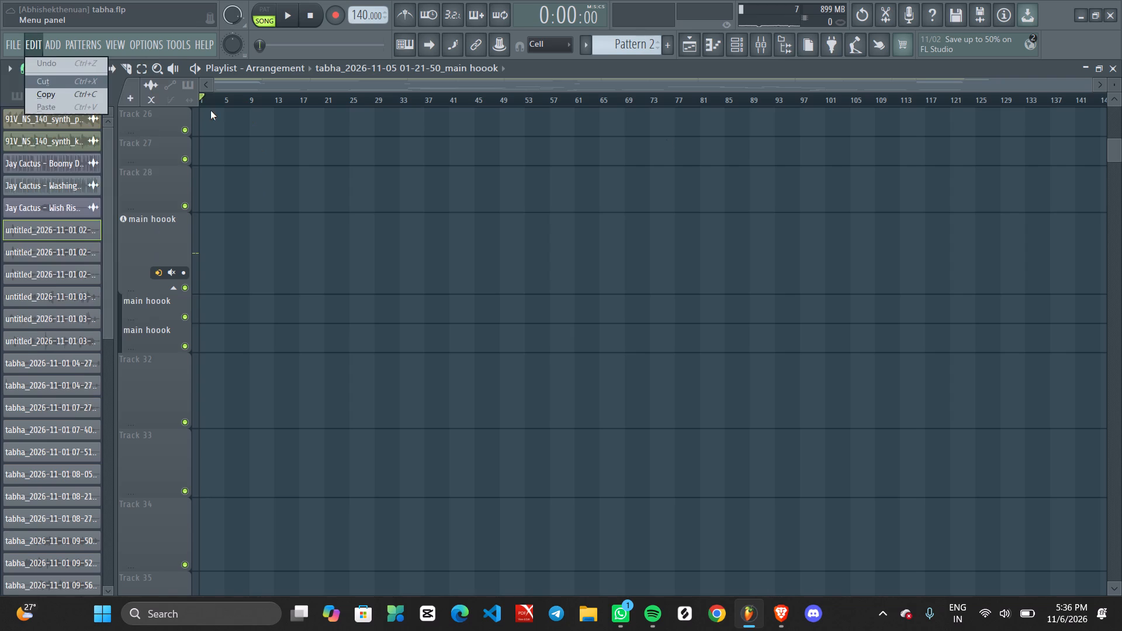
{"action": "left_click_drag", "start_coordinate": [1117, 147], "coordinate": [1119, 100]}
{"action": "scroll", "coordinate": [1115, 179], "scroll_direction": "down", "scroll_amount": 9}
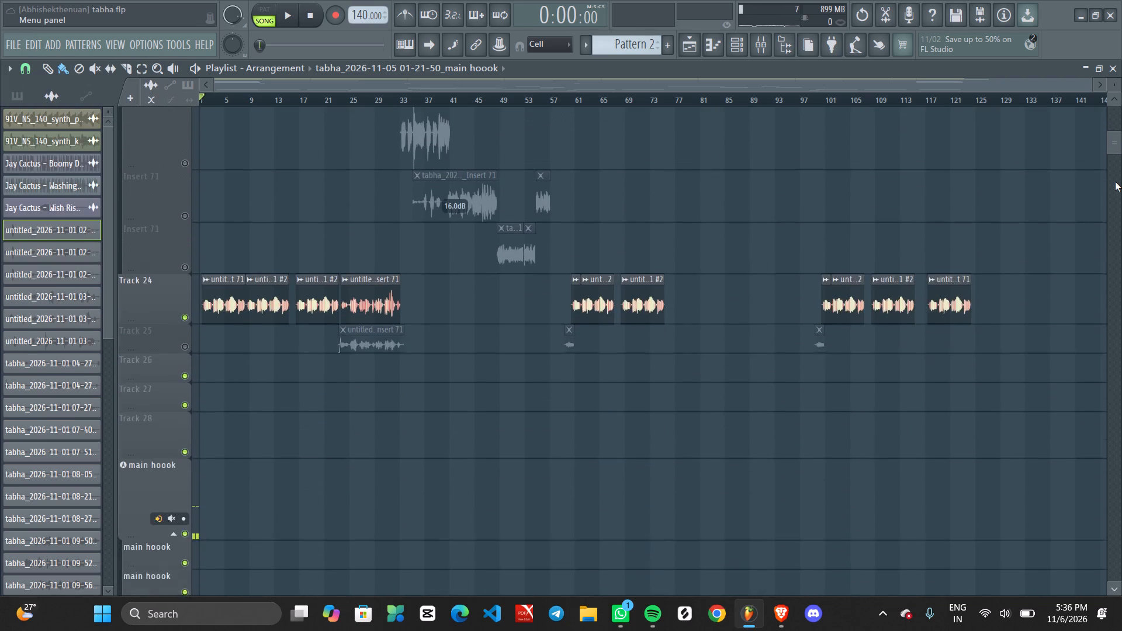
{"action": "scroll", "coordinate": [1115, 182], "scroll_direction": "up", "scroll_amount": 2}
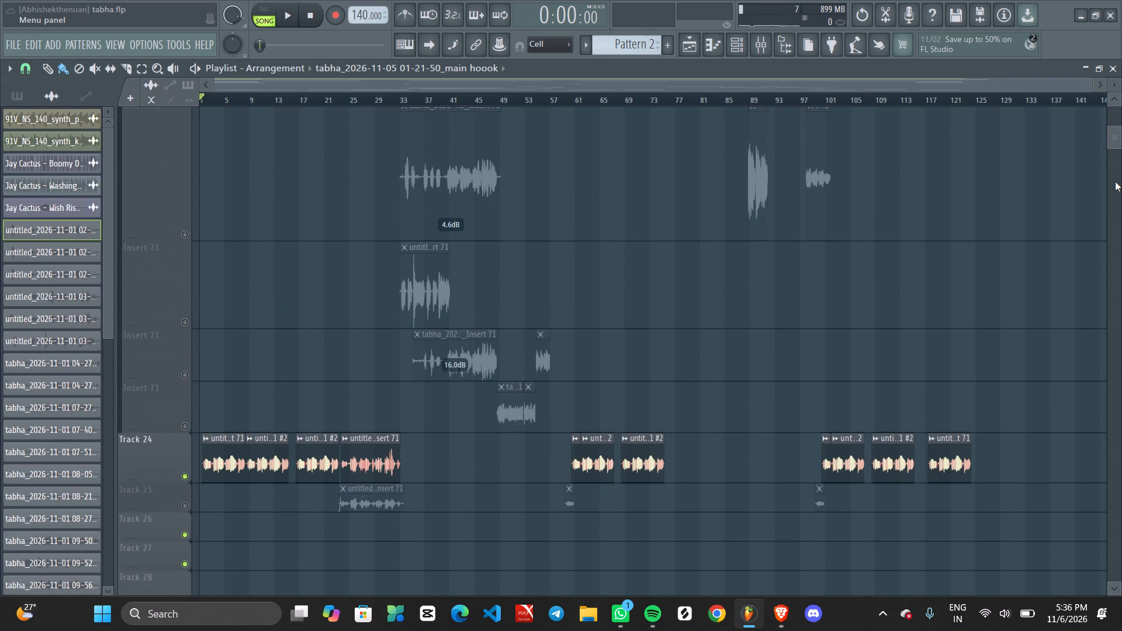
{"action": "scroll", "coordinate": [1115, 182], "scroll_direction": "up", "scroll_amount": 1}
{"action": "scroll", "coordinate": [1115, 182], "scroll_direction": "down", "scroll_amount": 1}
{"action": "scroll", "coordinate": [1115, 182], "scroll_direction": "up", "scroll_amount": 10}
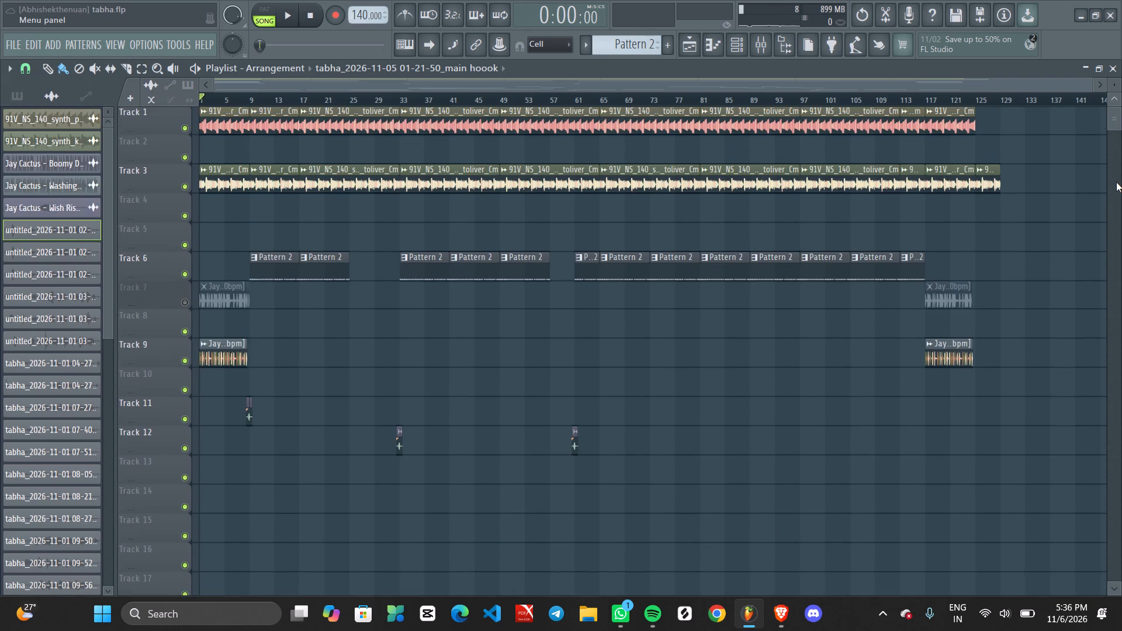
{"action": "scroll", "coordinate": [1116, 182], "scroll_direction": "up", "scroll_amount": 4}
{"action": "scroll", "coordinate": [755, 74], "scroll_direction": "down", "scroll_amount": 5}
{"action": "scroll", "coordinate": [755, 120], "scroll_direction": "up", "scroll_amount": 1}
{"action": "scroll", "coordinate": [753, 129], "scroll_direction": "down", "scroll_amount": 2}
{"action": "scroll", "coordinate": [752, 133], "scroll_direction": "up", "scroll_amount": 2}
{"action": "scroll", "coordinate": [679, 310], "scroll_direction": "down", "scroll_amount": 8}
{"action": "scroll", "coordinate": [475, 348], "scroll_direction": "down", "scroll_amount": 5}
{"action": "scroll", "coordinate": [448, 390], "scroll_direction": "up", "scroll_amount": 1}
{"action": "scroll", "coordinate": [380, 416], "scroll_direction": "down", "scroll_amount": 7}
{"action": "scroll", "coordinate": [380, 340], "scroll_direction": "down", "scroll_amount": 6}
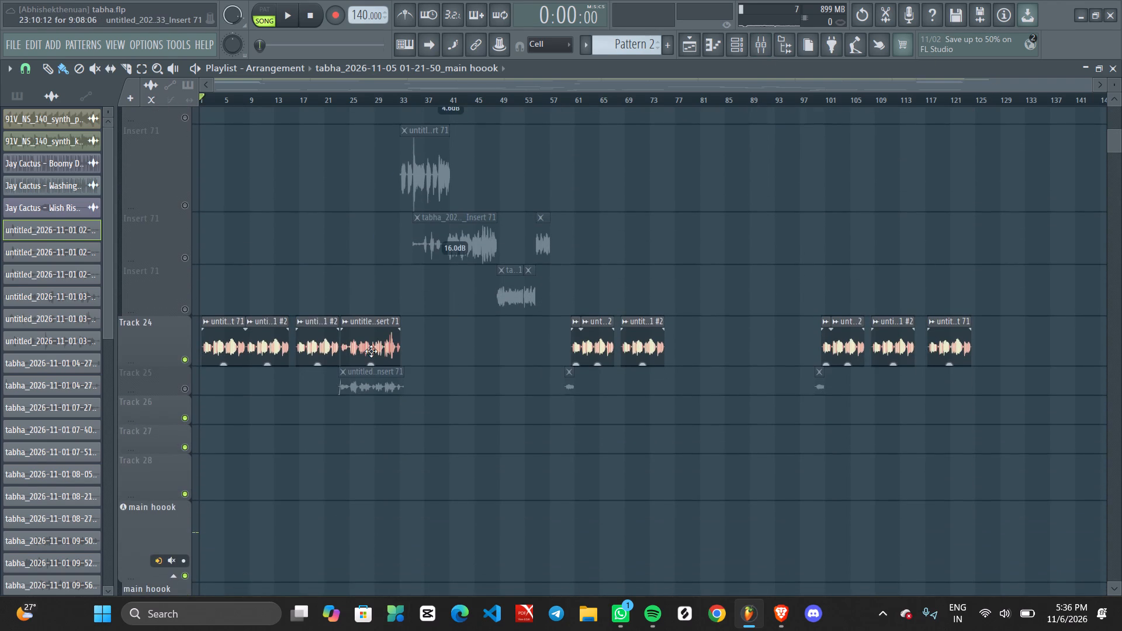
Open the mixer for the Track 24 vocal clip and examine the effect chains on Insert 71 and main hoook.
{"action": "double_click", "coordinate": [371, 351]}
{"action": "double_click", "coordinate": [395, 145]}
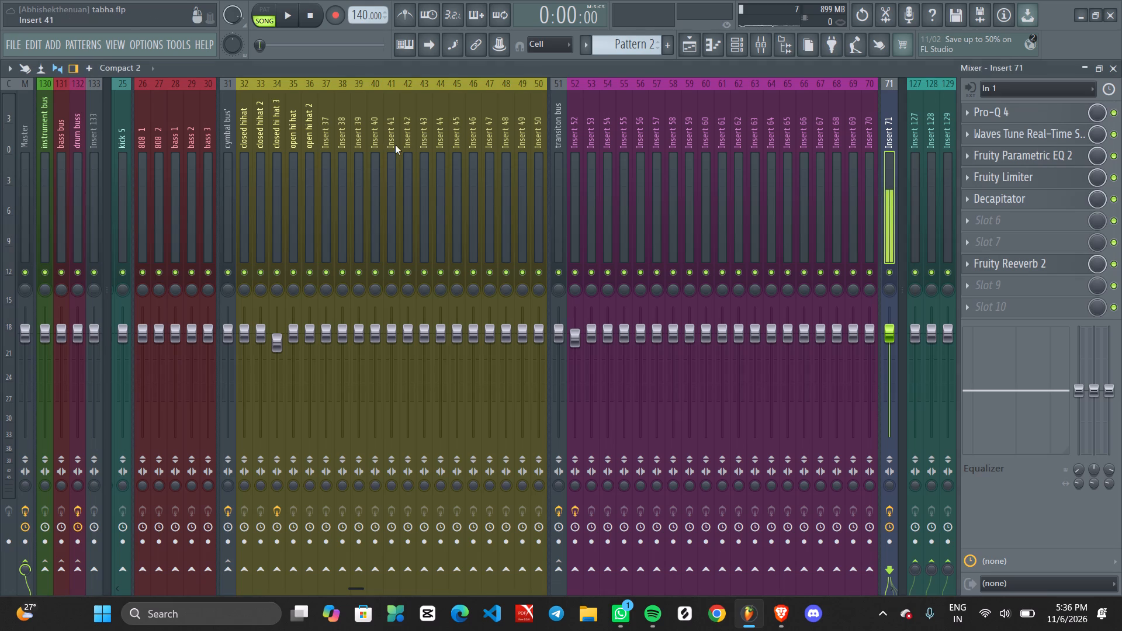
{"action": "scroll", "coordinate": [864, 146], "scroll_direction": "down", "scroll_amount": 4}
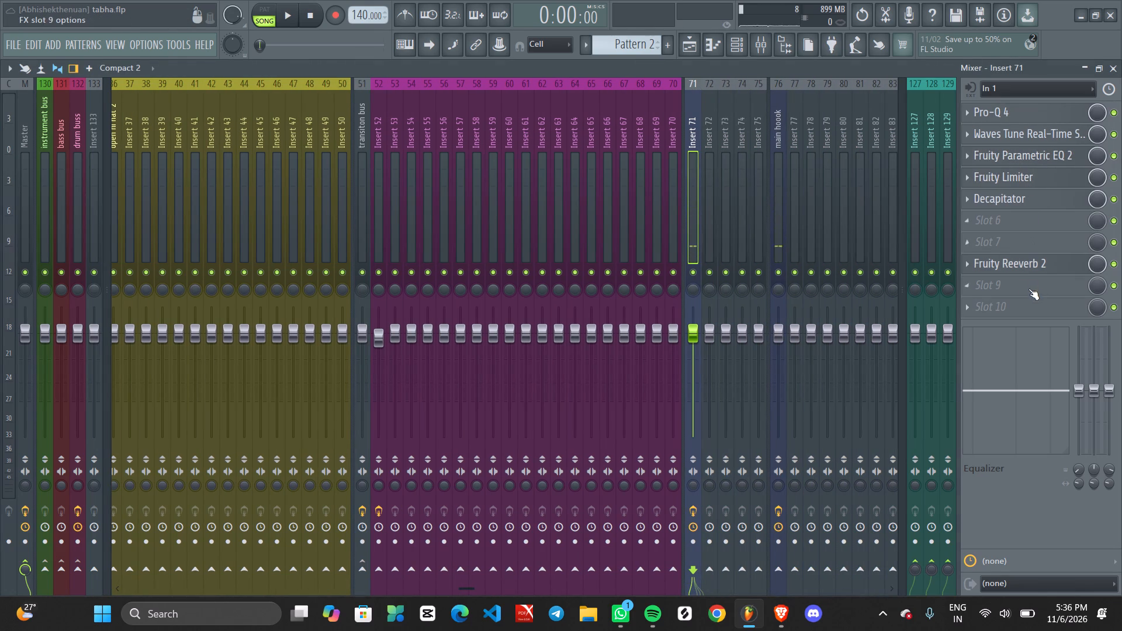
{"action": "left_click", "coordinate": [773, 161]}
{"action": "scroll", "coordinate": [830, 172], "scroll_direction": "down", "scroll_amount": 3}
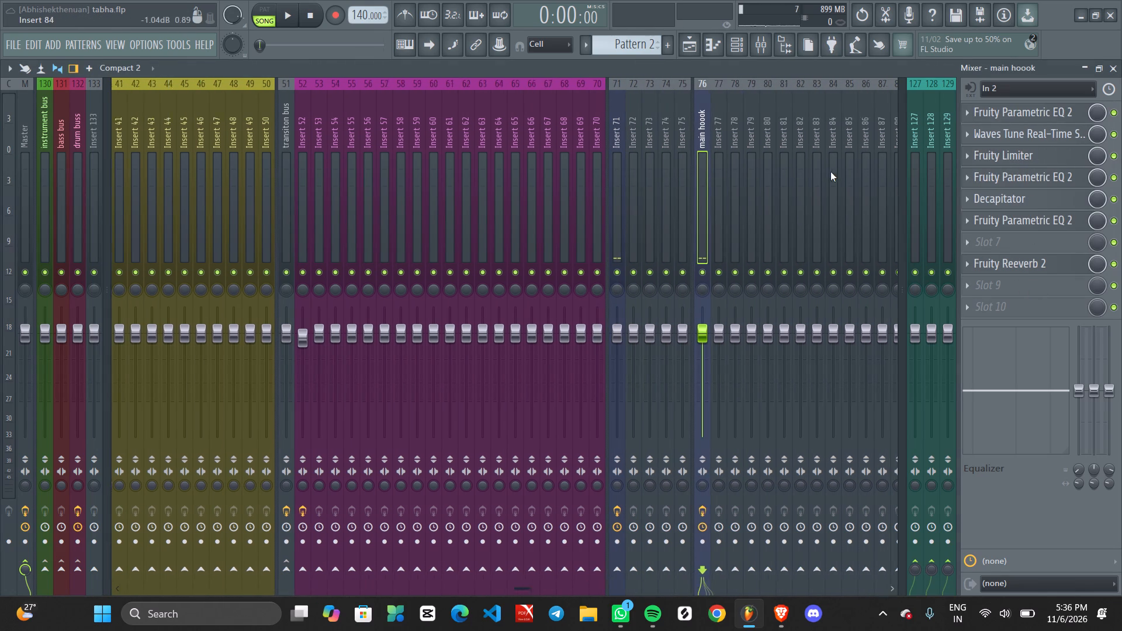
{"action": "scroll", "coordinate": [813, 182], "scroll_direction": "down", "scroll_amount": 3}
{"action": "scroll", "coordinate": [804, 188], "scroll_direction": "up", "scroll_amount": 1}
{"action": "scroll", "coordinate": [803, 188], "scroll_direction": "down", "scroll_amount": 1}
{"action": "scroll", "coordinate": [632, 185], "scroll_direction": "up", "scroll_amount": 2}
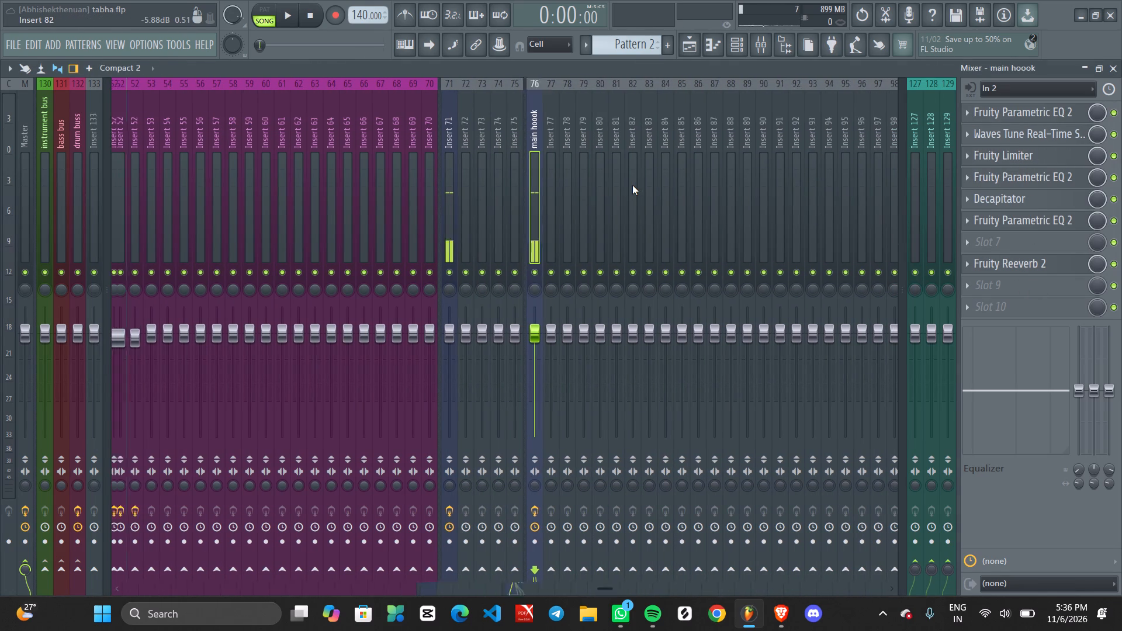
Examine the effect chains on the earlier mixer tracks down to Inserts 2 and 1, and return to the playlist.
{"action": "scroll", "coordinate": [632, 185], "scroll_direction": "up", "scroll_amount": 8}
{"action": "scroll", "coordinate": [632, 185], "scroll_direction": "down", "scroll_amount": 1}
{"action": "scroll", "coordinate": [632, 185], "scroll_direction": "up", "scroll_amount": 5}
{"action": "scroll", "coordinate": [632, 185], "scroll_direction": "down", "scroll_amount": 1}
{"action": "scroll", "coordinate": [632, 185], "scroll_direction": "up", "scroll_amount": 3}
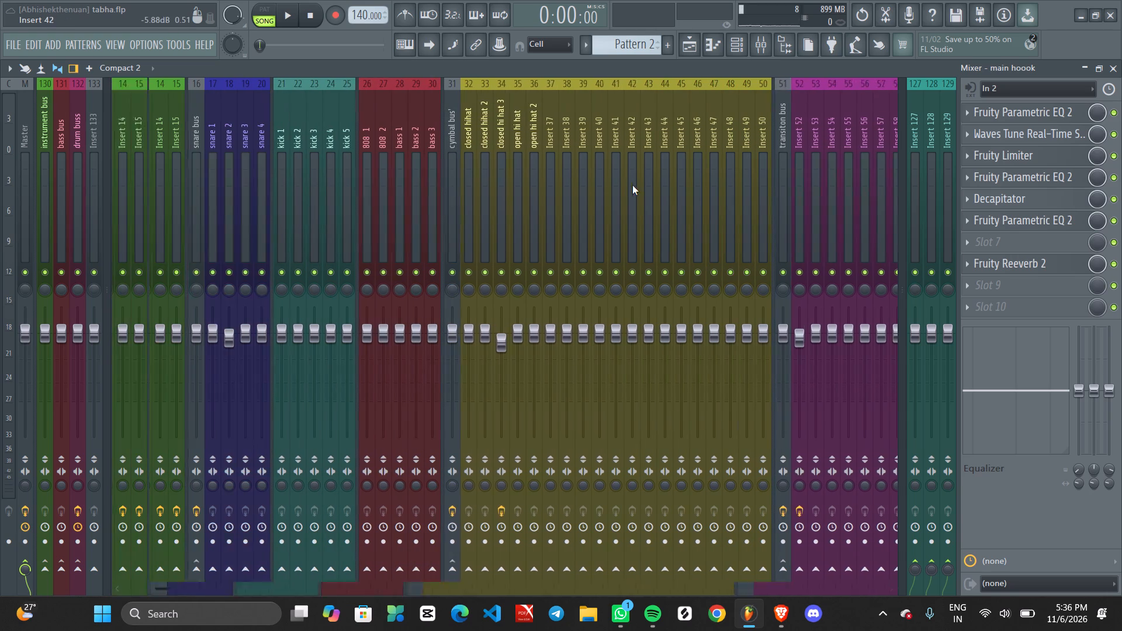
{"action": "scroll", "coordinate": [632, 185], "scroll_direction": "up", "scroll_amount": 2}
{"action": "left_click", "coordinate": [632, 184]}
{"action": "left_click", "coordinate": [545, 162]}
{"action": "left_click", "coordinate": [415, 157]}
{"action": "scroll", "coordinate": [394, 161], "scroll_direction": "up", "scroll_amount": 6}
{"action": "left_click_drag", "start_coordinate": [332, 173], "coordinate": [319, 175]}
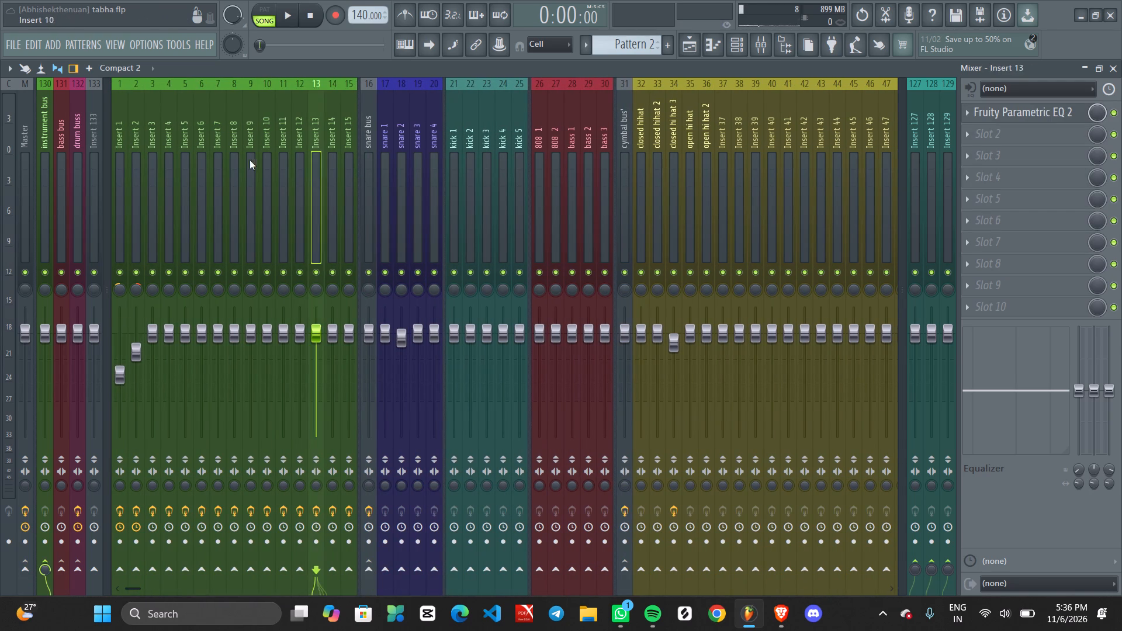
{"action": "left_click", "coordinate": [245, 160]}
{"action": "left_click", "coordinate": [205, 164]}
{"action": "left_click", "coordinate": [168, 166]}
{"action": "left_click", "coordinate": [140, 166]}
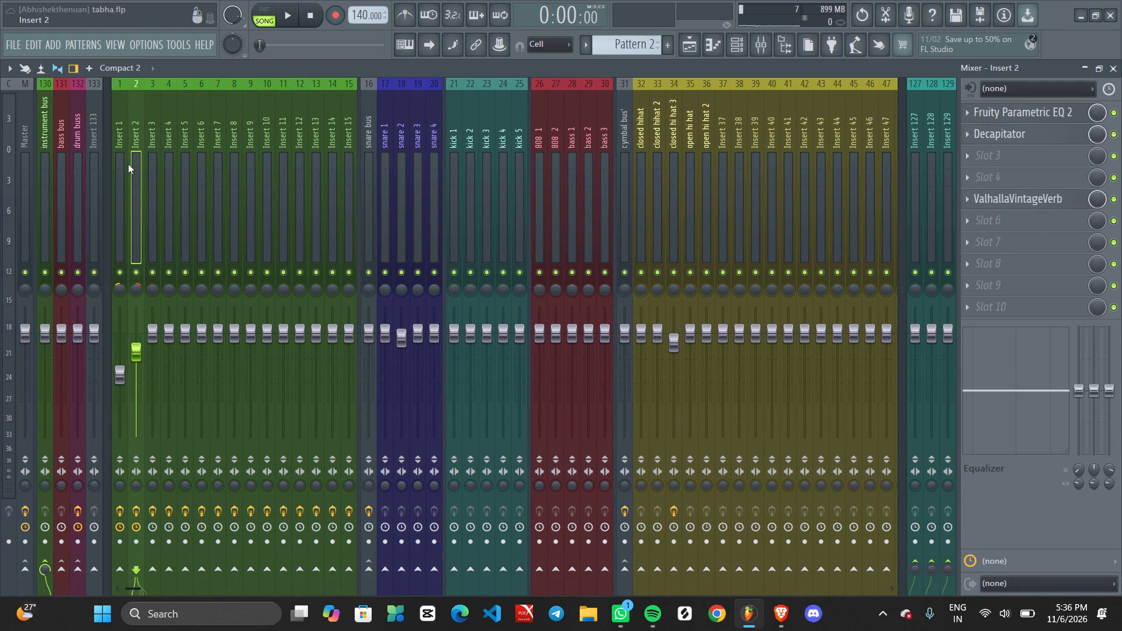
{"action": "left_click", "coordinate": [126, 164]}
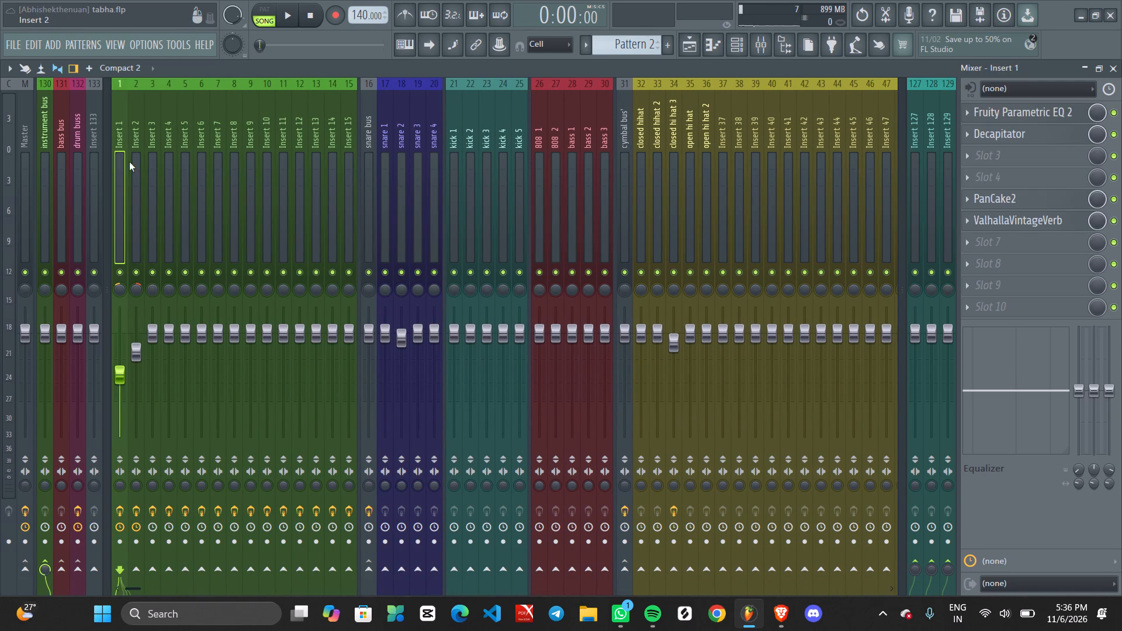
{"action": "left_click", "coordinate": [129, 162]}
{"action": "left_click", "coordinate": [678, 41]}
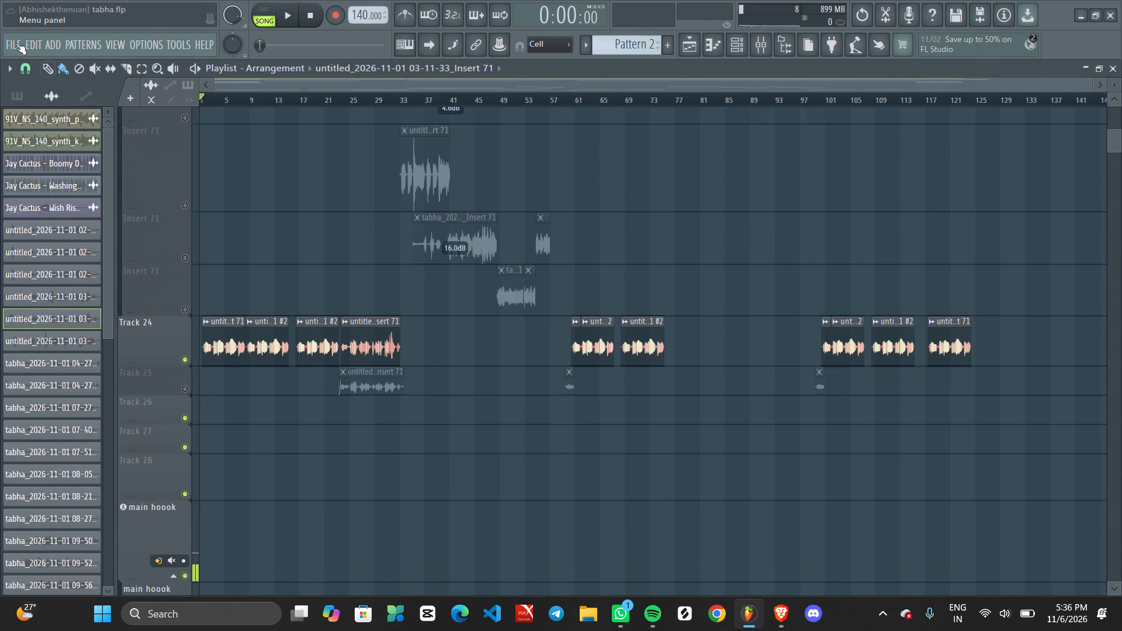
Export the project as a zipped loop package named tabha to the root of the projects (F:) drive.
{"action": "left_click", "coordinate": [0, 41]}
{"action": "left_click", "coordinate": [5, 41]}
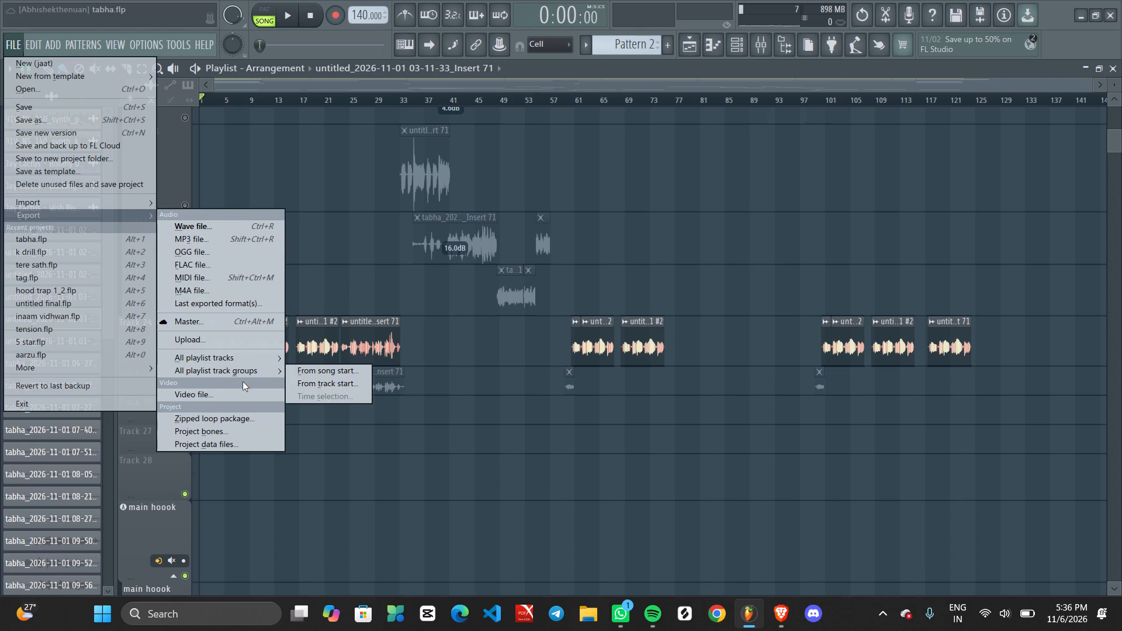
{"action": "left_click", "coordinate": [250, 417]}
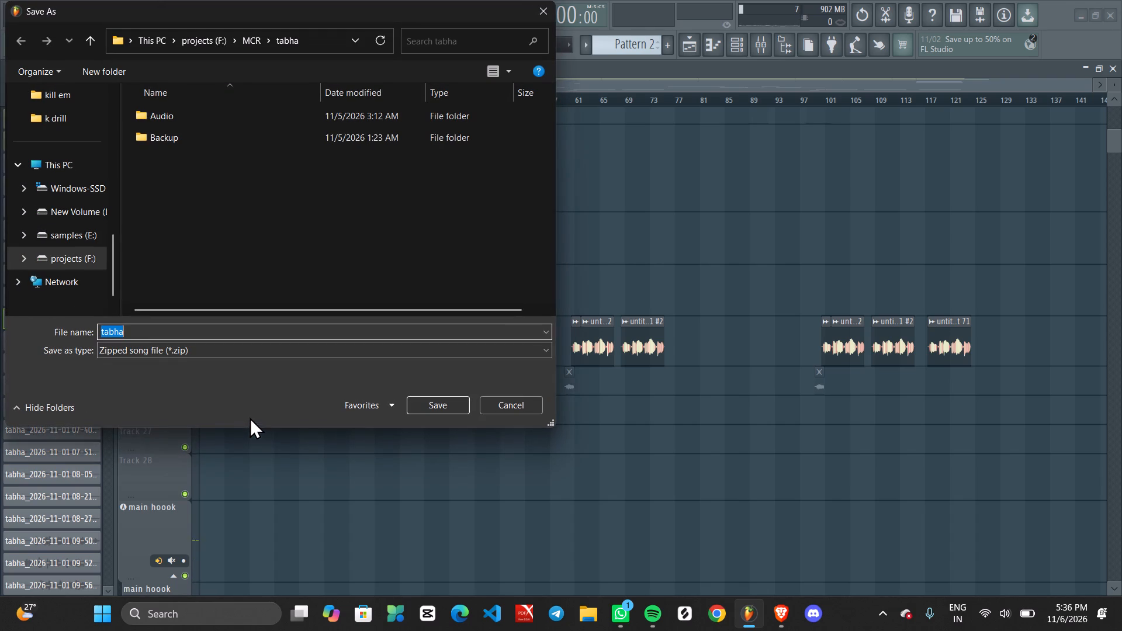
{"action": "left_click", "coordinate": [88, 269]}
{"action": "scroll", "coordinate": [230, 223], "scroll_direction": "down", "scroll_amount": 4}
{"action": "scroll", "coordinate": [230, 223], "scroll_direction": "up", "scroll_amount": 1}
{"action": "scroll", "coordinate": [230, 223], "scroll_direction": "down", "scroll_amount": 2}
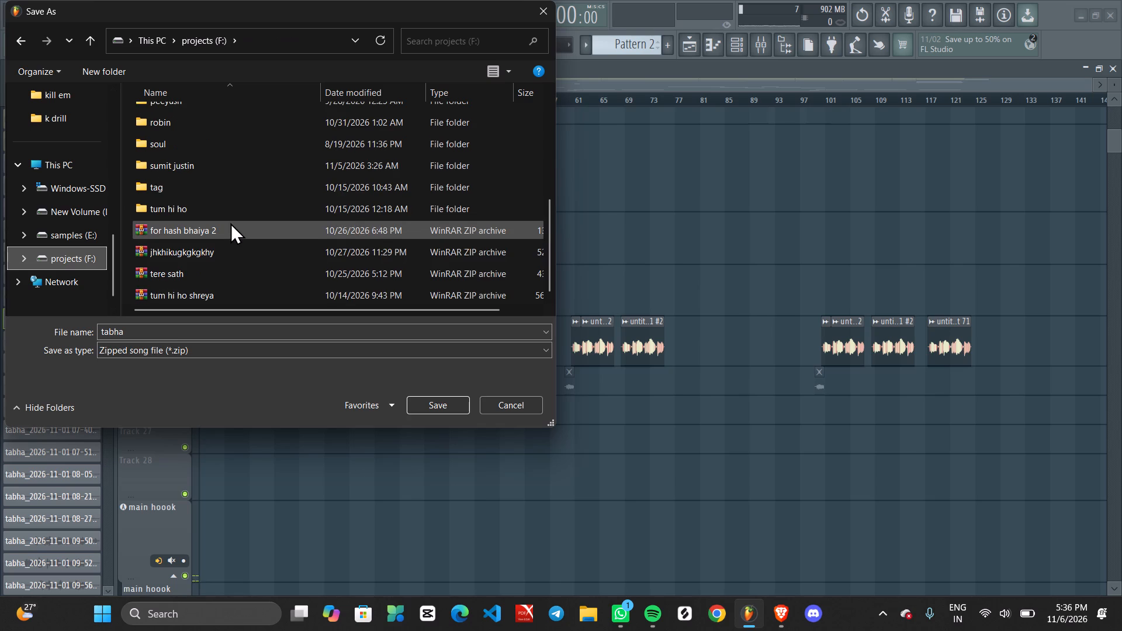
{"action": "scroll", "coordinate": [230, 223], "scroll_direction": "down", "scroll_amount": 4}
{"action": "scroll", "coordinate": [230, 223], "scroll_direction": "up", "scroll_amount": 1}
{"action": "scroll", "coordinate": [231, 223], "scroll_direction": "down", "scroll_amount": 3}
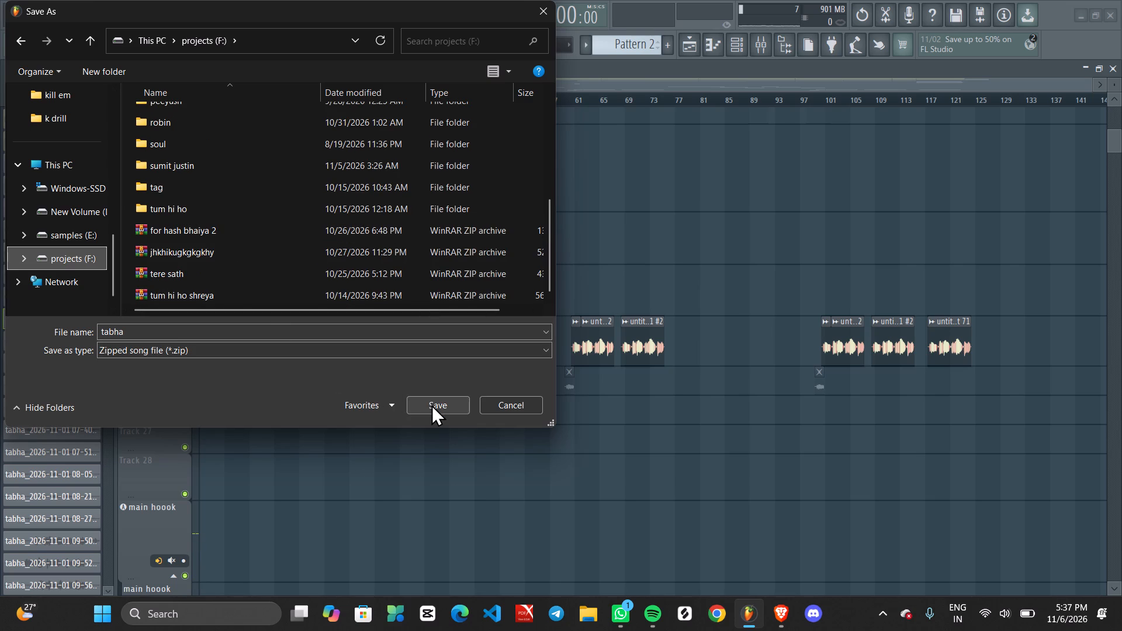
{"action": "left_click", "coordinate": [431, 404]}
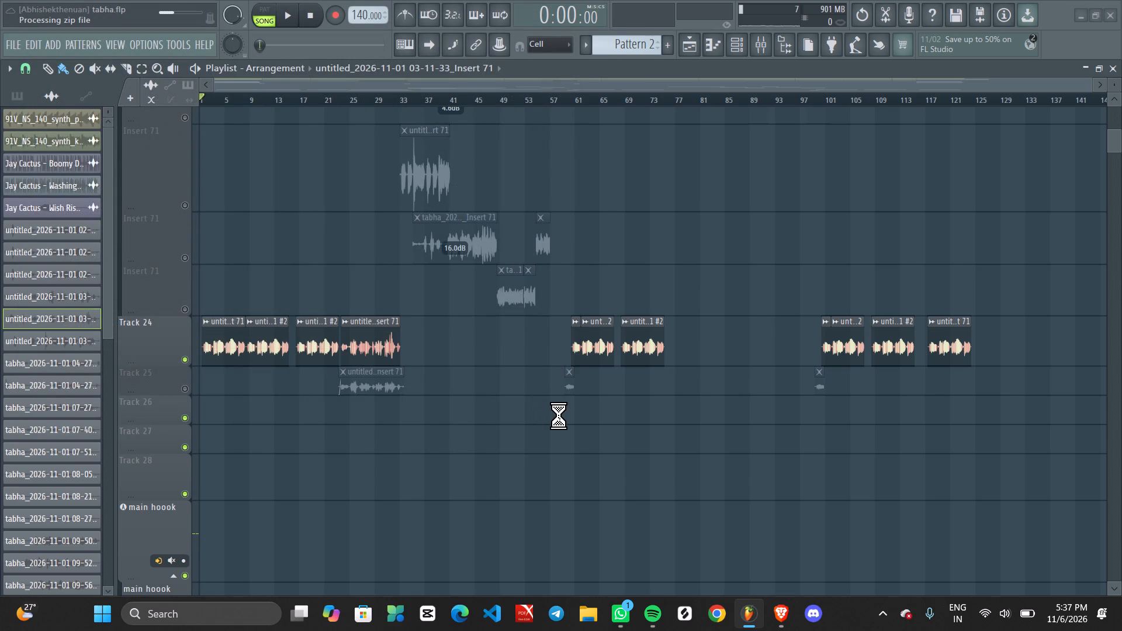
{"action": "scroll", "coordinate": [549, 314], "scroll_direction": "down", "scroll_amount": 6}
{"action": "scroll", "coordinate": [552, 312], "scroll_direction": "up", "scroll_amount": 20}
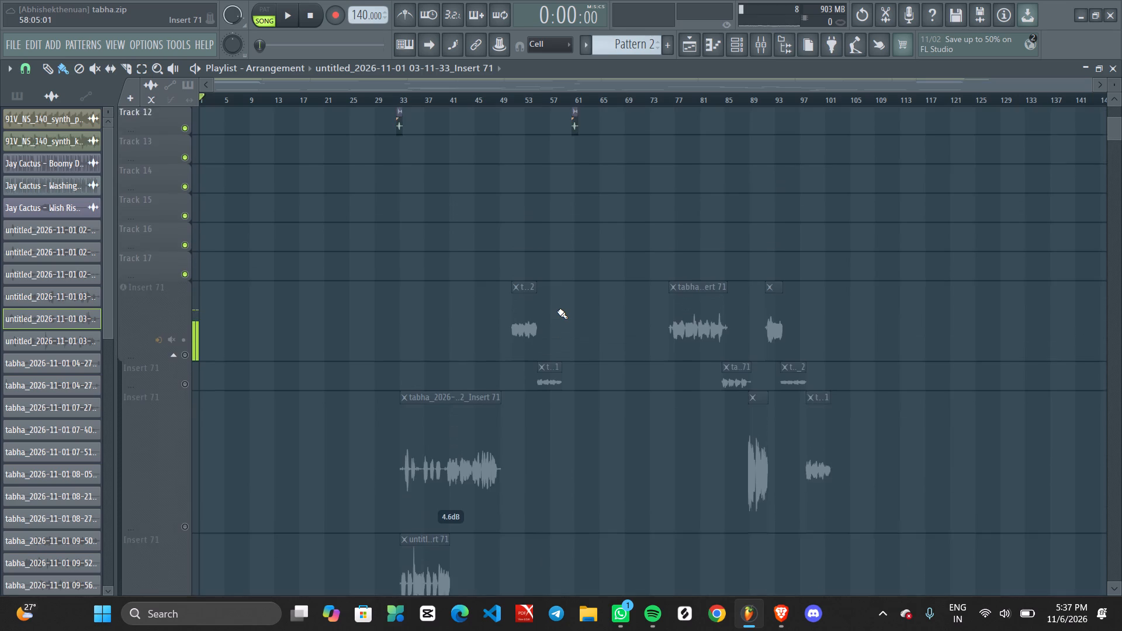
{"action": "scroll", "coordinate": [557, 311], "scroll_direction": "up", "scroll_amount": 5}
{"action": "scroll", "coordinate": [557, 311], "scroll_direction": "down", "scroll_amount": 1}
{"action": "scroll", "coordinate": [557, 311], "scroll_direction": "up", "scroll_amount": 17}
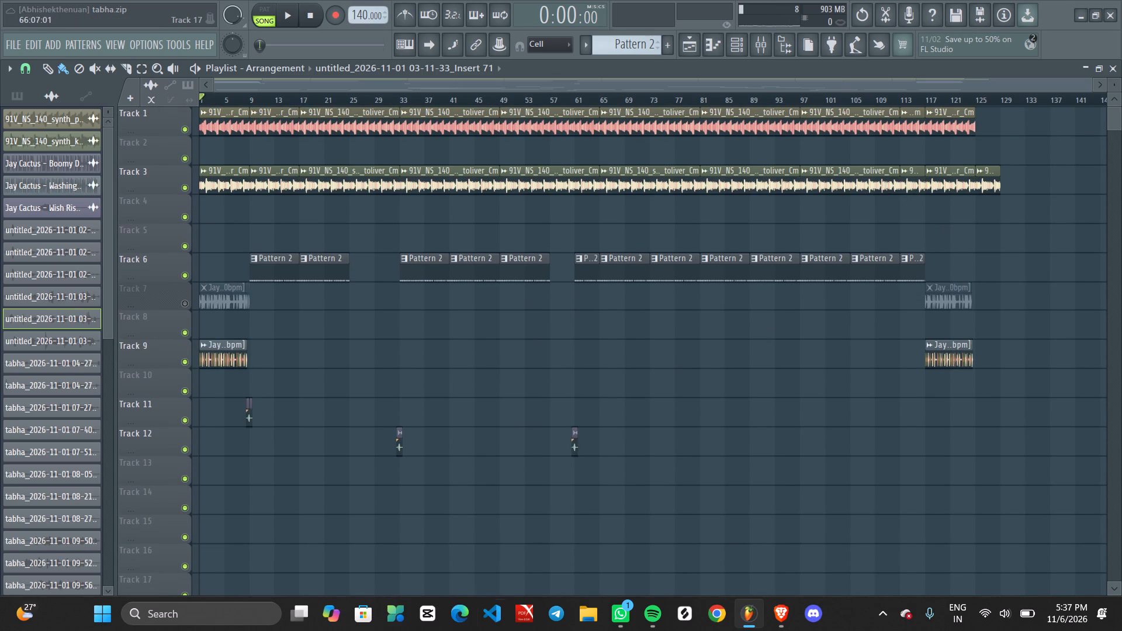
Switch to File Explorer and show the tabha zip archive in its location on projects (F:).
{"action": "left_click", "coordinate": [593, 630]}
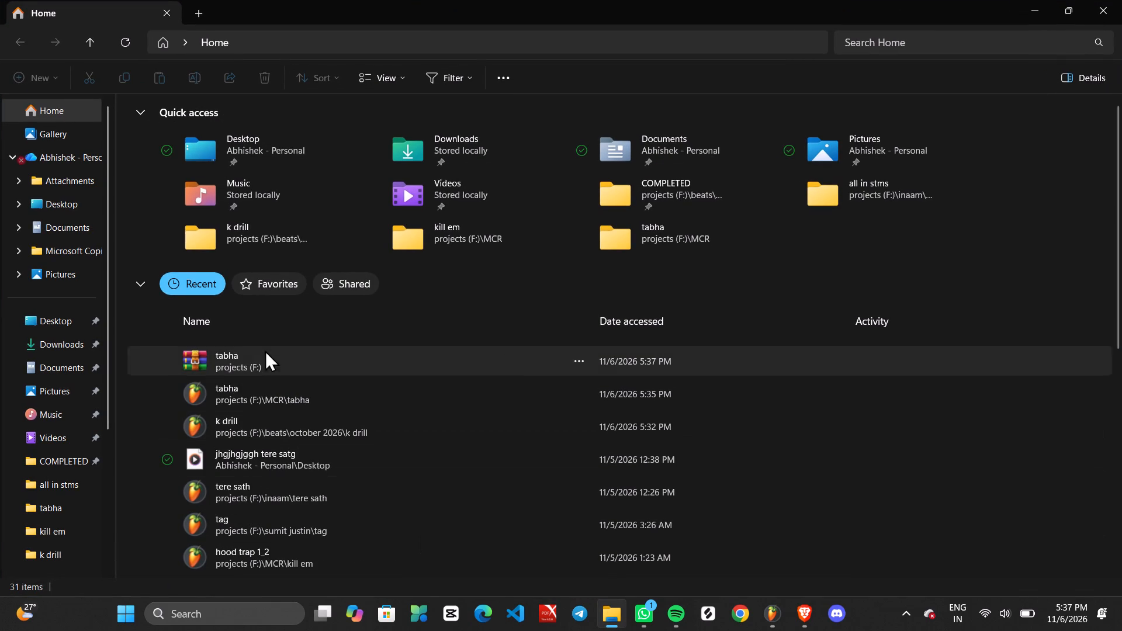
{"action": "left_click", "coordinate": [515, 354]}
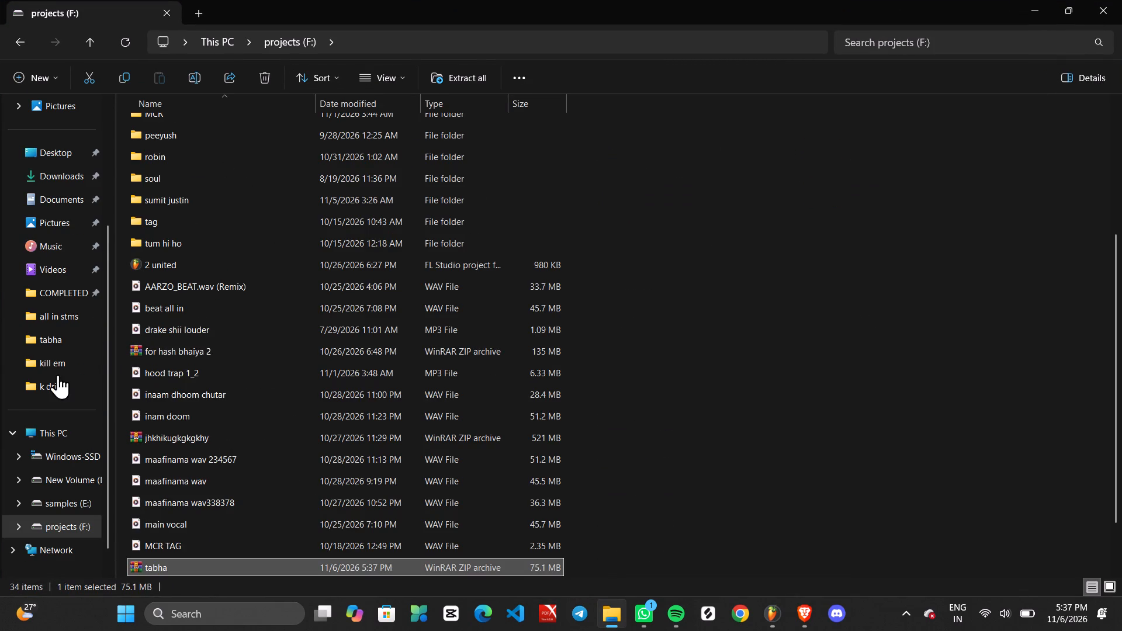
{"action": "scroll", "coordinate": [262, 525], "scroll_direction": "down", "scroll_amount": 9}
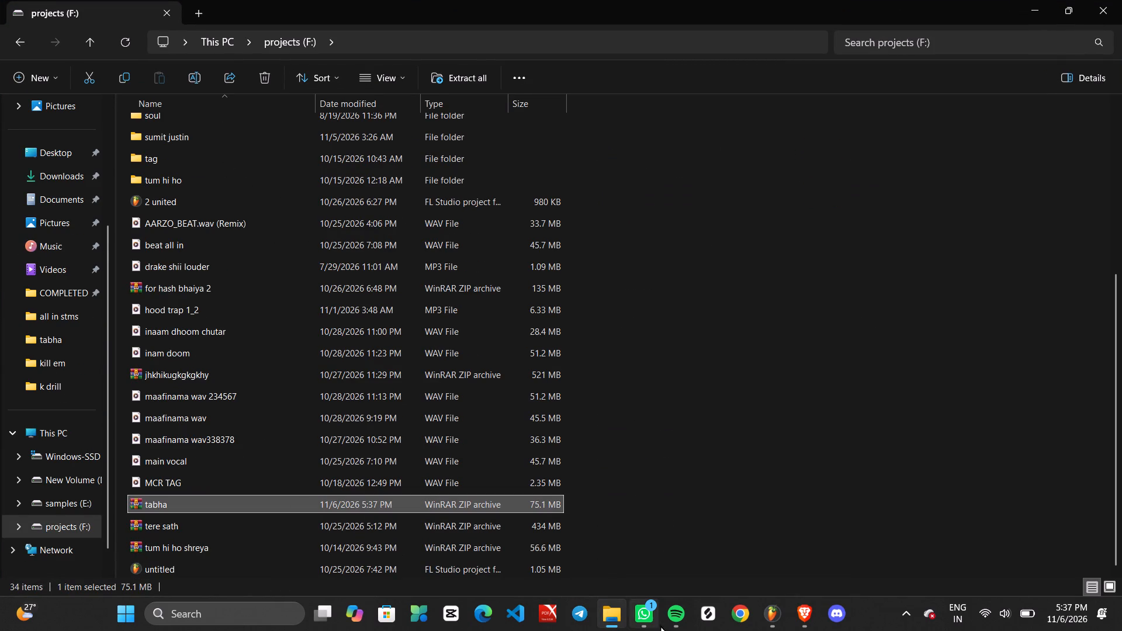
Switch to WhatsApp.
{"action": "left_click", "coordinate": [646, 612]}
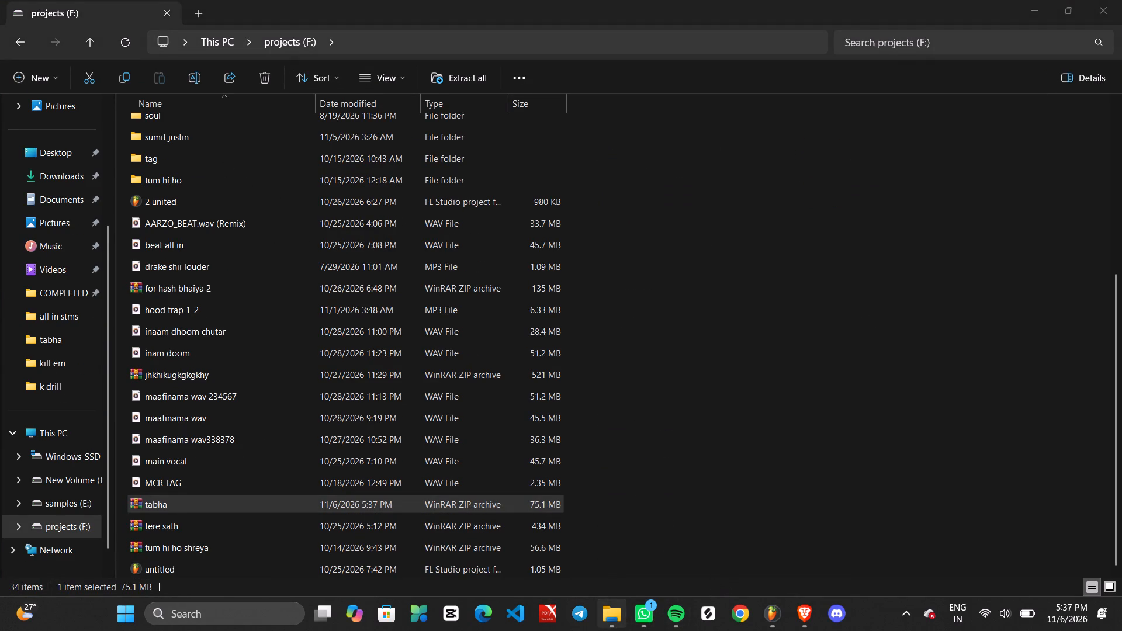
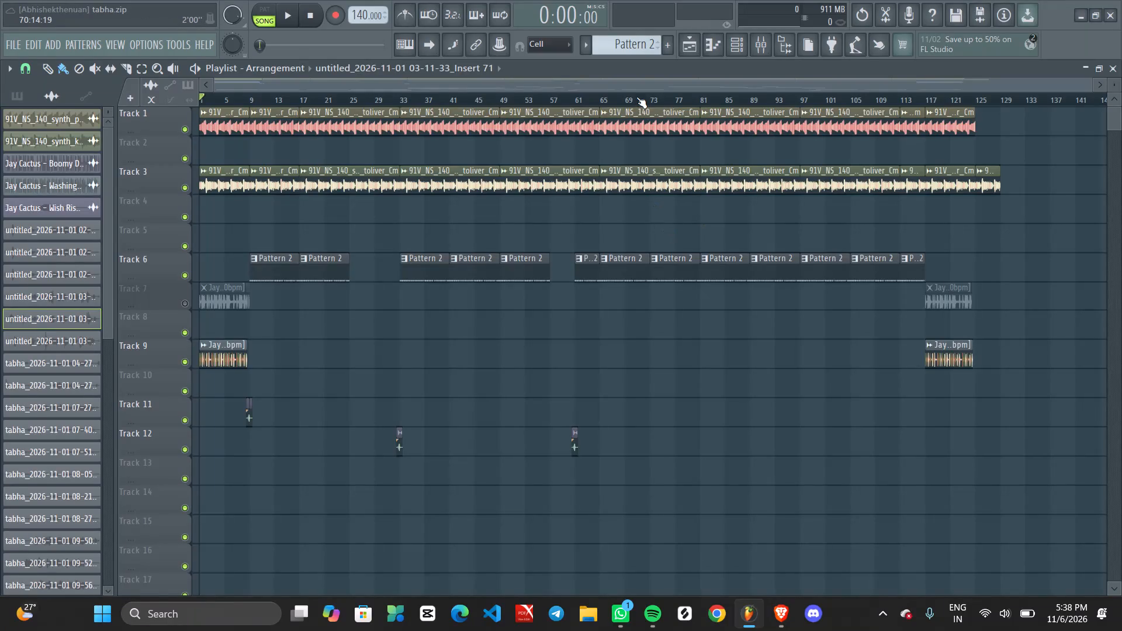
Look over the playlist arrangement from Track 1 down to the main hoook tracks and back up.
{"action": "scroll", "coordinate": [636, 97], "scroll_direction": "down", "scroll_amount": 8}
{"action": "scroll", "coordinate": [543, 339], "scroll_direction": "down", "scroll_amount": 12}
{"action": "scroll", "coordinate": [543, 339], "scroll_direction": "up", "scroll_amount": 1}
{"action": "scroll", "coordinate": [543, 339], "scroll_direction": "down", "scroll_amount": 7}
{"action": "scroll", "coordinate": [543, 339], "scroll_direction": "up", "scroll_amount": 1}
{"action": "scroll", "coordinate": [543, 339], "scroll_direction": "down", "scroll_amount": 4}
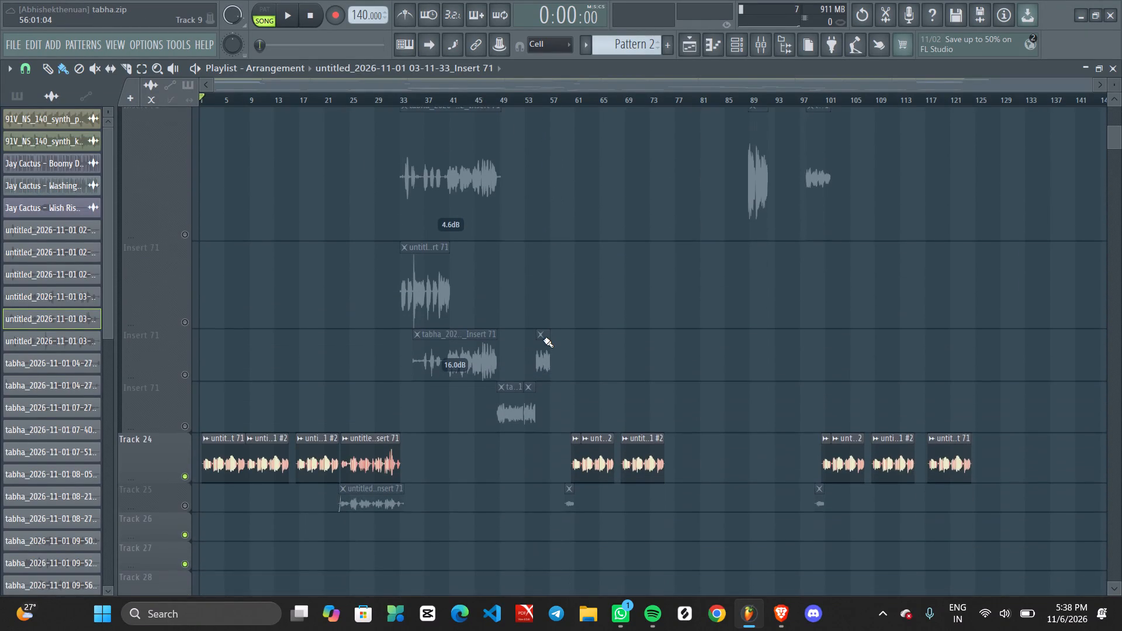
{"action": "scroll", "coordinate": [543, 339], "scroll_direction": "down", "scroll_amount": 7}
{"action": "scroll", "coordinate": [543, 339], "scroll_direction": "up", "scroll_amount": 2}
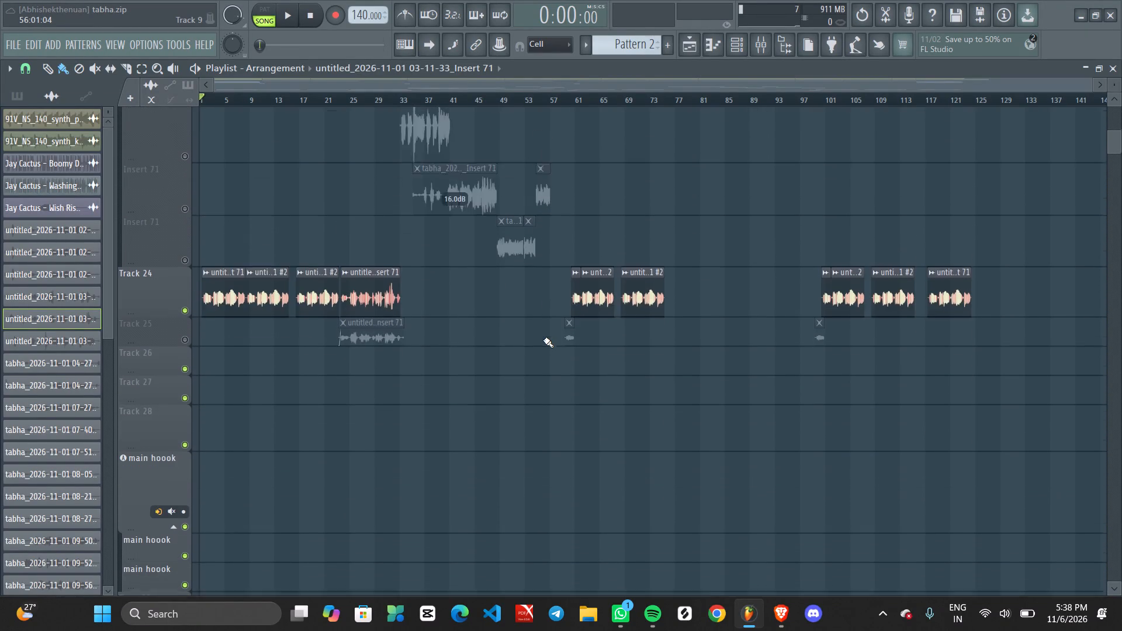
{"action": "scroll", "coordinate": [543, 339], "scroll_direction": "up", "scroll_amount": 15}
{"action": "scroll", "coordinate": [543, 339], "scroll_direction": "up", "scroll_amount": 9}
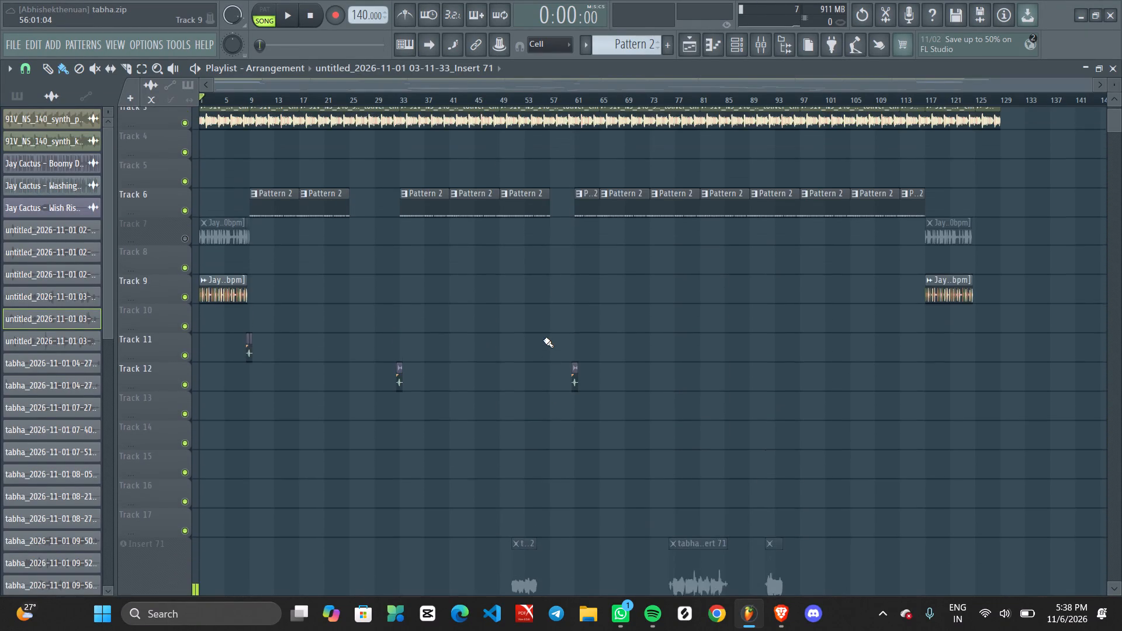
{"action": "scroll", "coordinate": [543, 339], "scroll_direction": "up", "scroll_amount": 10}
{"action": "scroll", "coordinate": [669, 206], "scroll_direction": "down", "scroll_amount": 8}
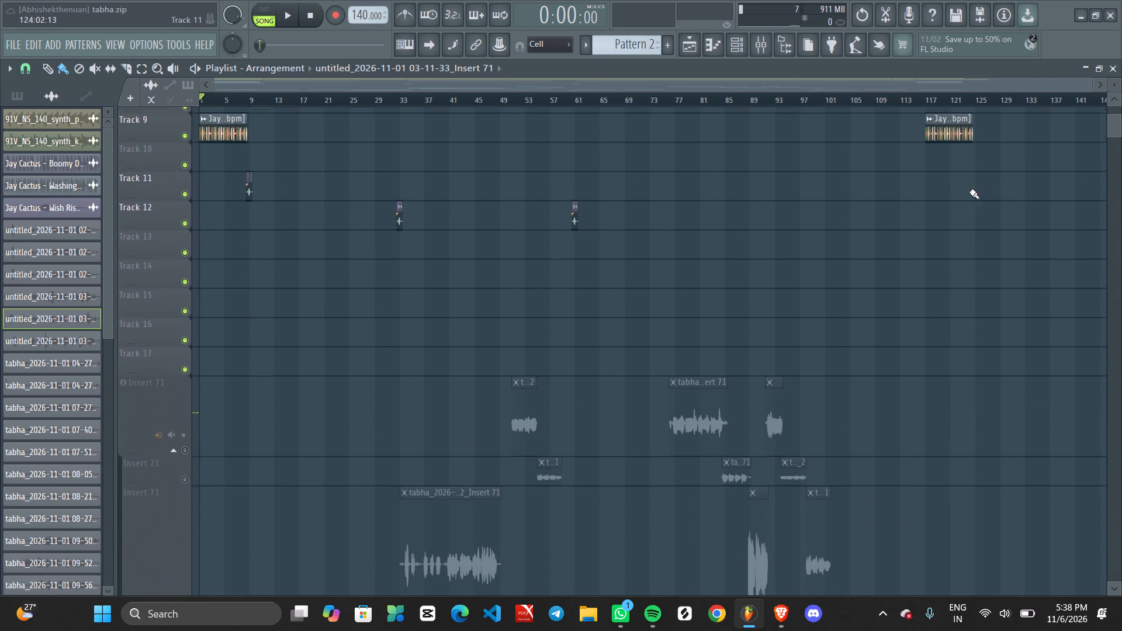
Survey the whole playlist, from the loops on Track 1 through the Insert 71 vocal group to the empty tracks past Track 70, ending around Track 24.
{"action": "left_click_drag", "start_coordinate": [1118, 136], "coordinate": [1117, 155]}
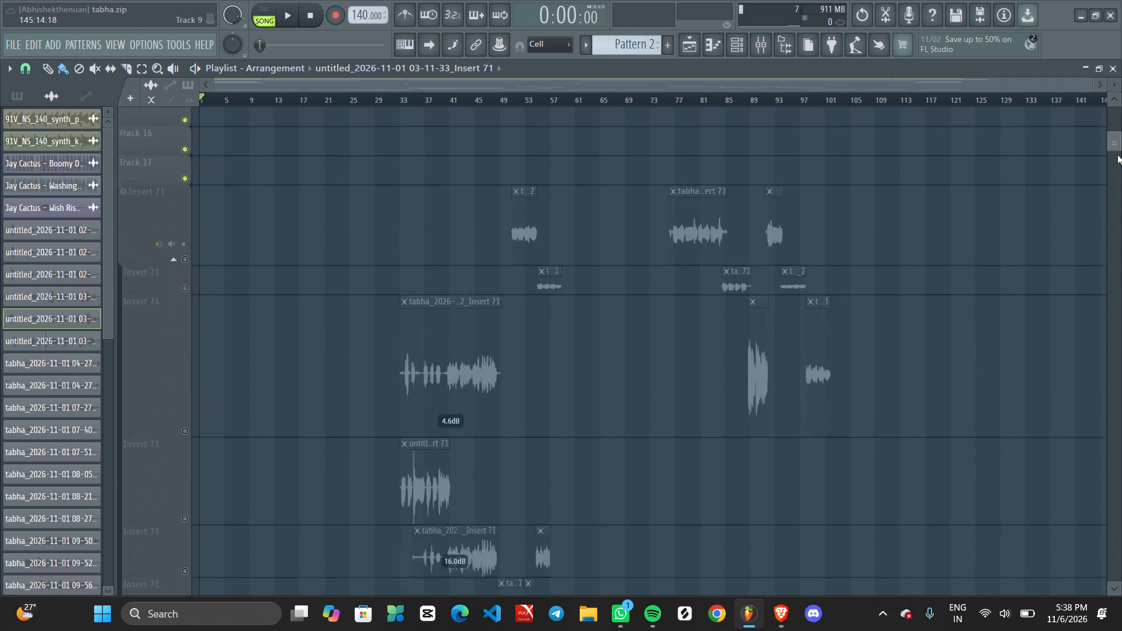
{"action": "left_click_drag", "start_coordinate": [1117, 155], "coordinate": [1121, 137]}
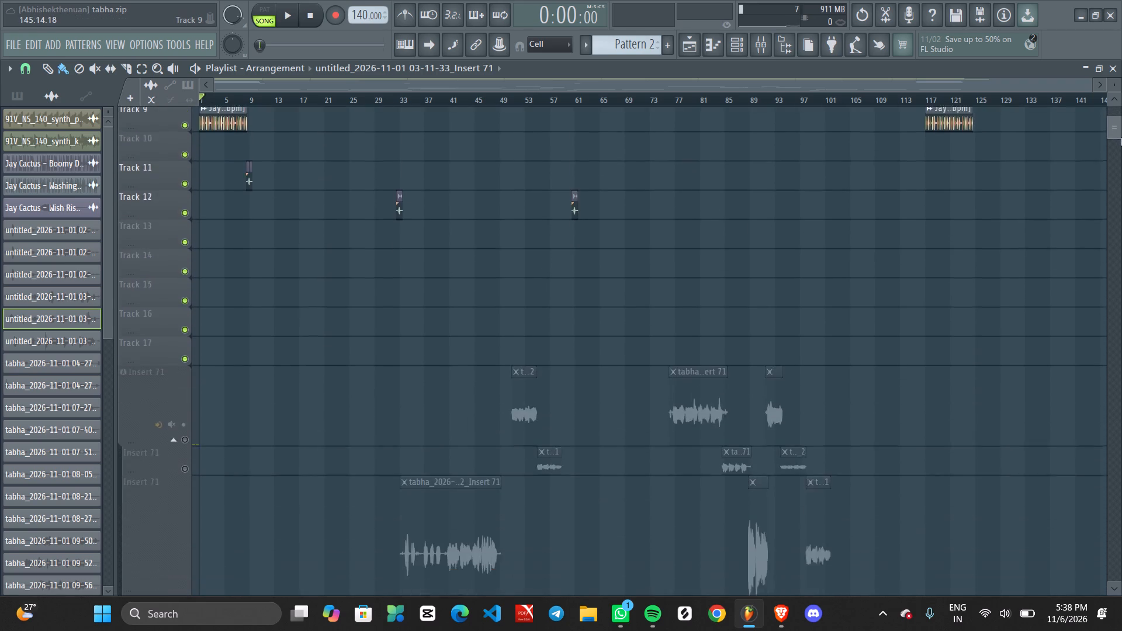
{"action": "left_click_drag", "start_coordinate": [1121, 137], "coordinate": [1121, 151]}
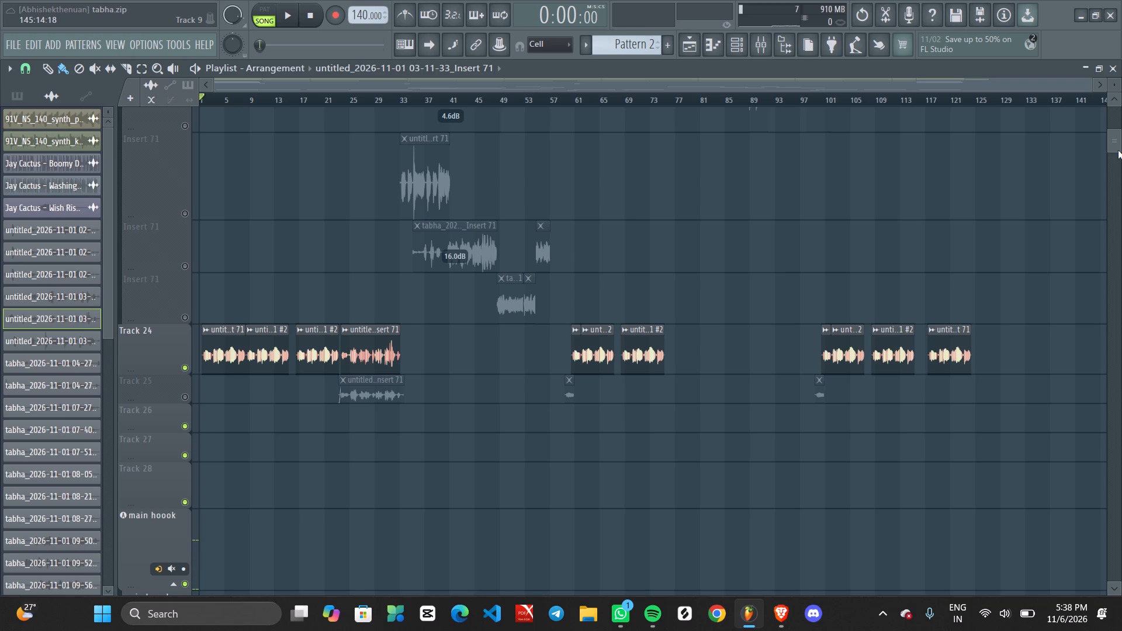
{"action": "left_click_drag", "start_coordinate": [1118, 150], "coordinate": [1121, 180]}
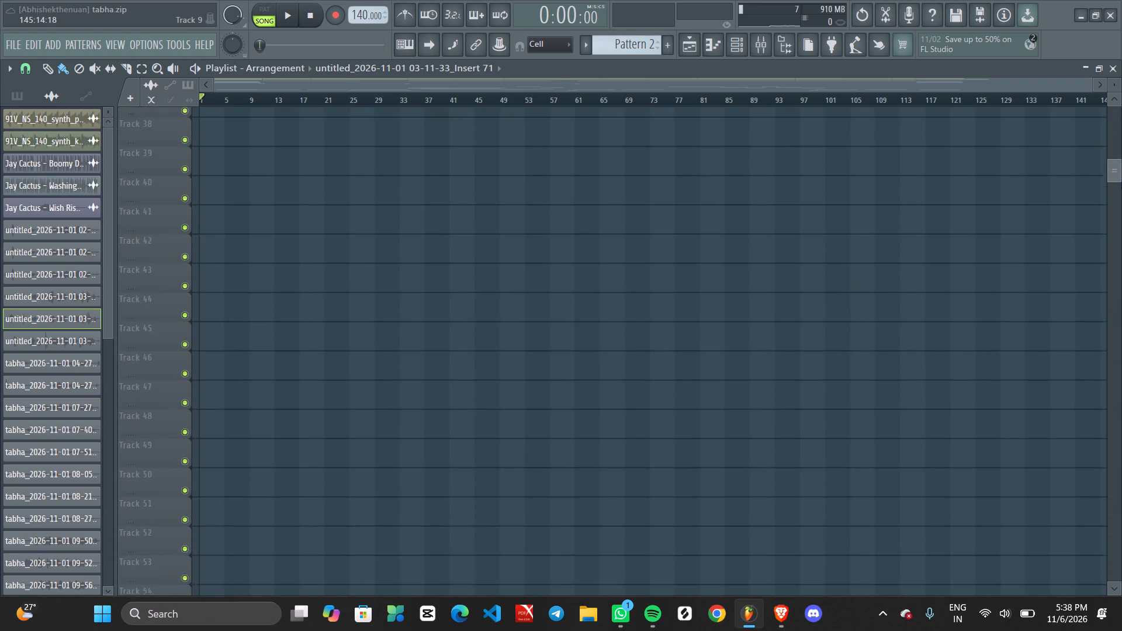
{"action": "left_click_drag", "start_coordinate": [1121, 180], "coordinate": [1120, 141]}
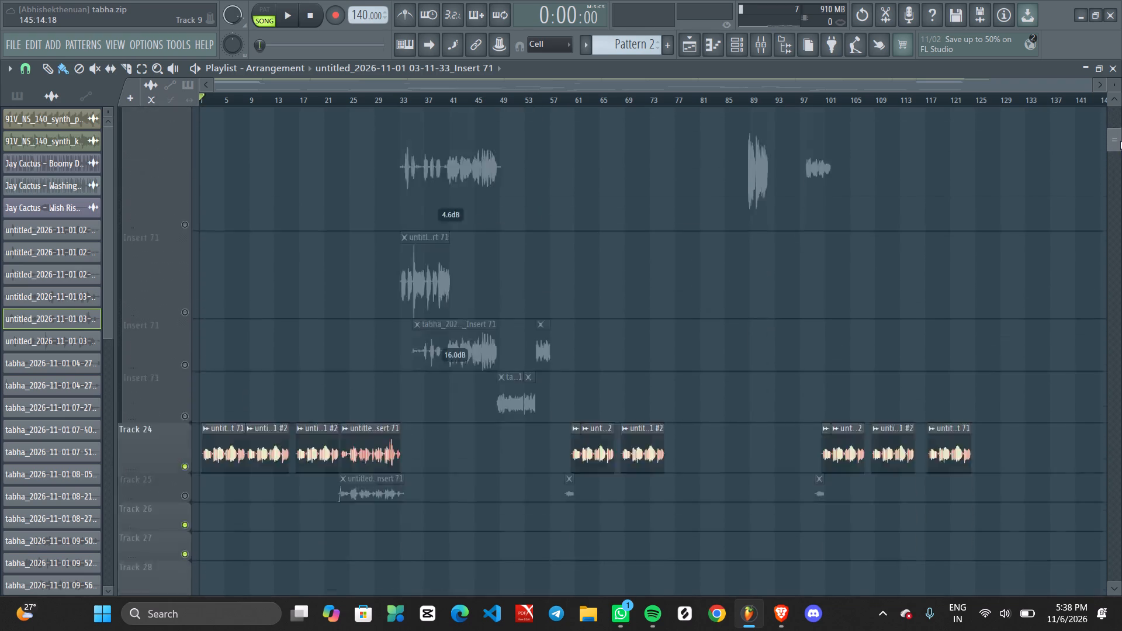
{"action": "left_click_drag", "start_coordinate": [1120, 141], "coordinate": [1117, 129]}
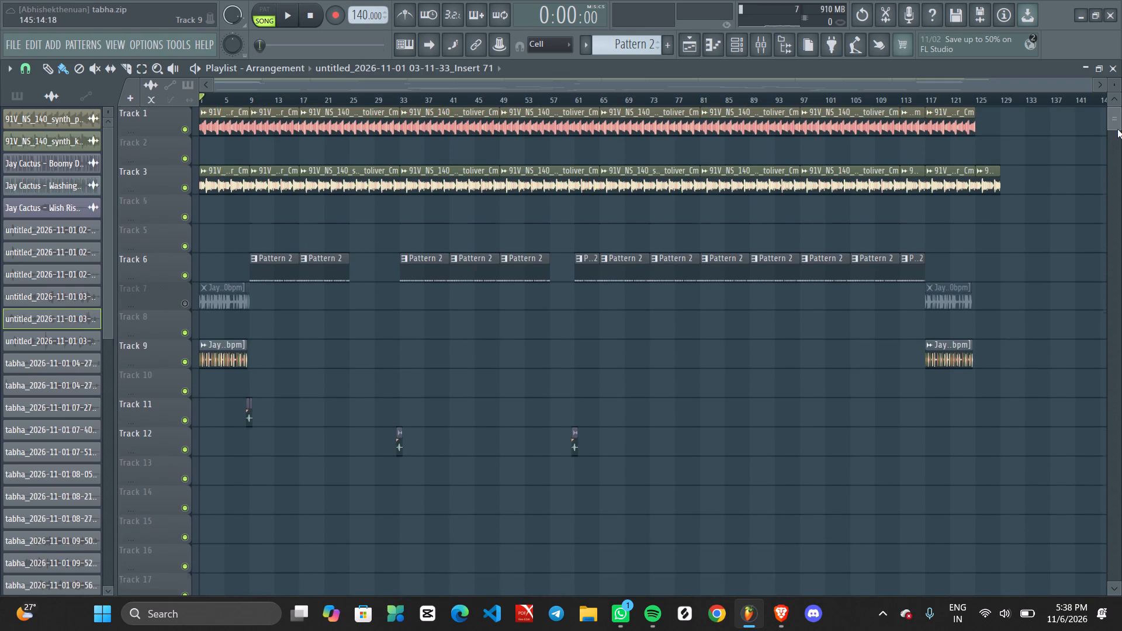
{"action": "left_click_drag", "start_coordinate": [1117, 129], "coordinate": [1114, 107]}
{"action": "left_click_drag", "start_coordinate": [1114, 107], "coordinate": [1115, 105]}
{"action": "left_click", "coordinate": [1121, 120]}
{"action": "left_click_drag", "start_coordinate": [1109, 122], "coordinate": [1110, 131]}
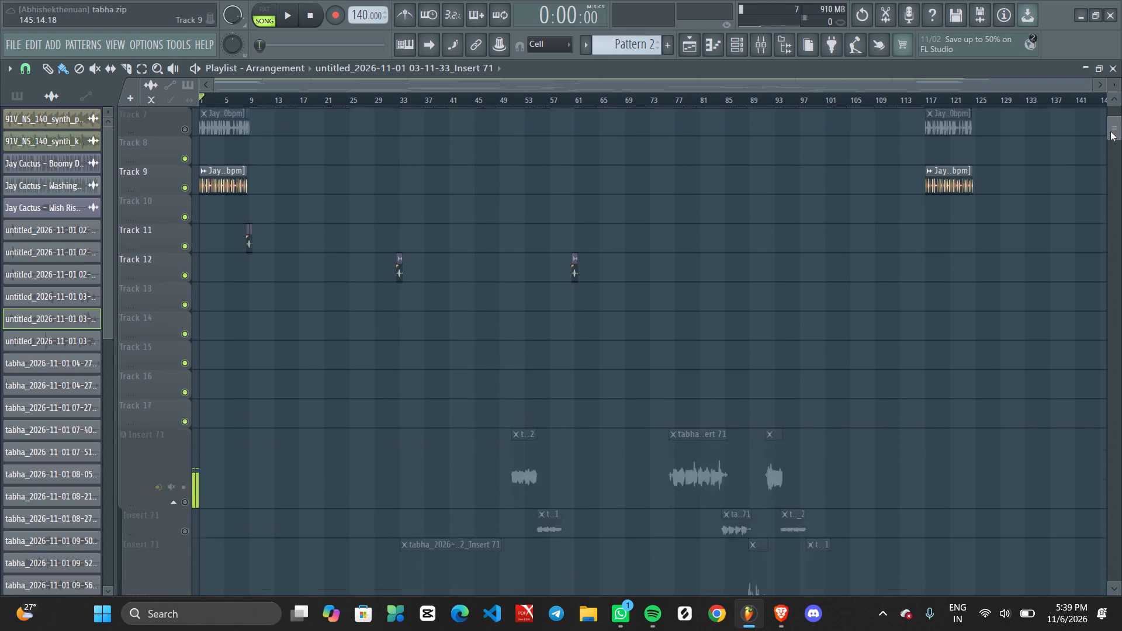
{"action": "left_click_drag", "start_coordinate": [1110, 131], "coordinate": [1112, 114]}
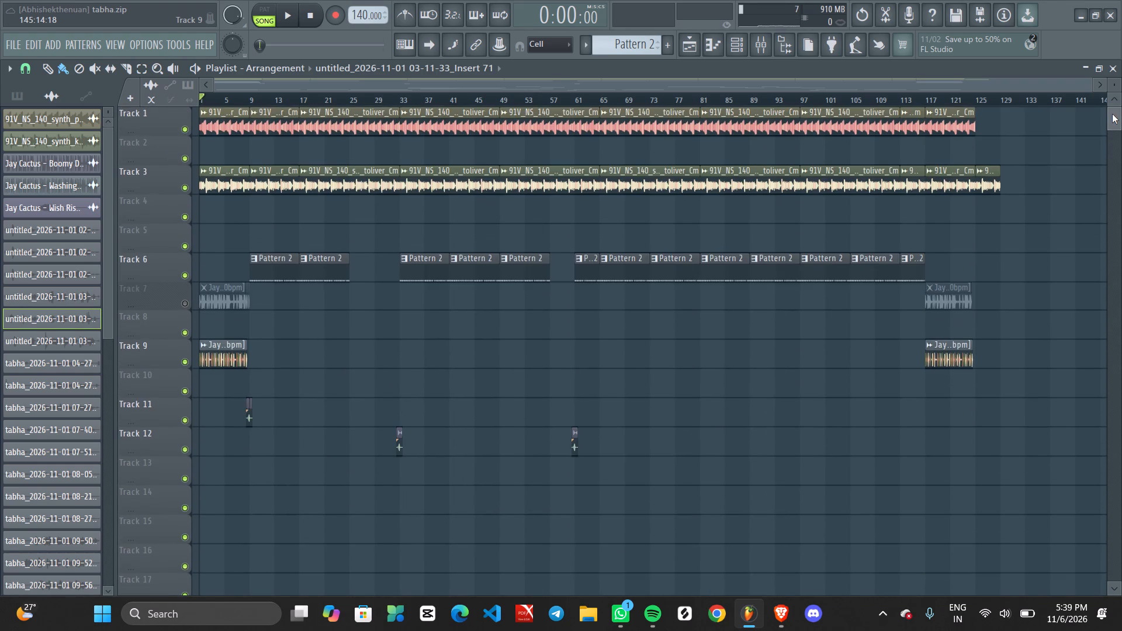
{"action": "left_click_drag", "start_coordinate": [1112, 114], "coordinate": [1113, 176]}
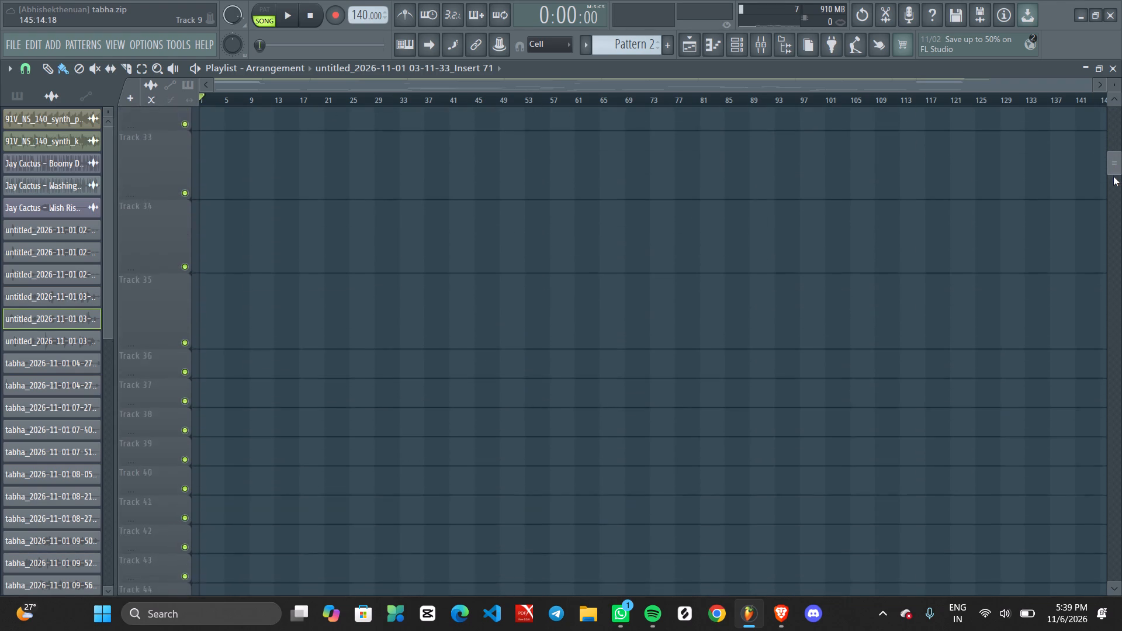
{"action": "left_click_drag", "start_coordinate": [1113, 176], "coordinate": [1121, 201]}
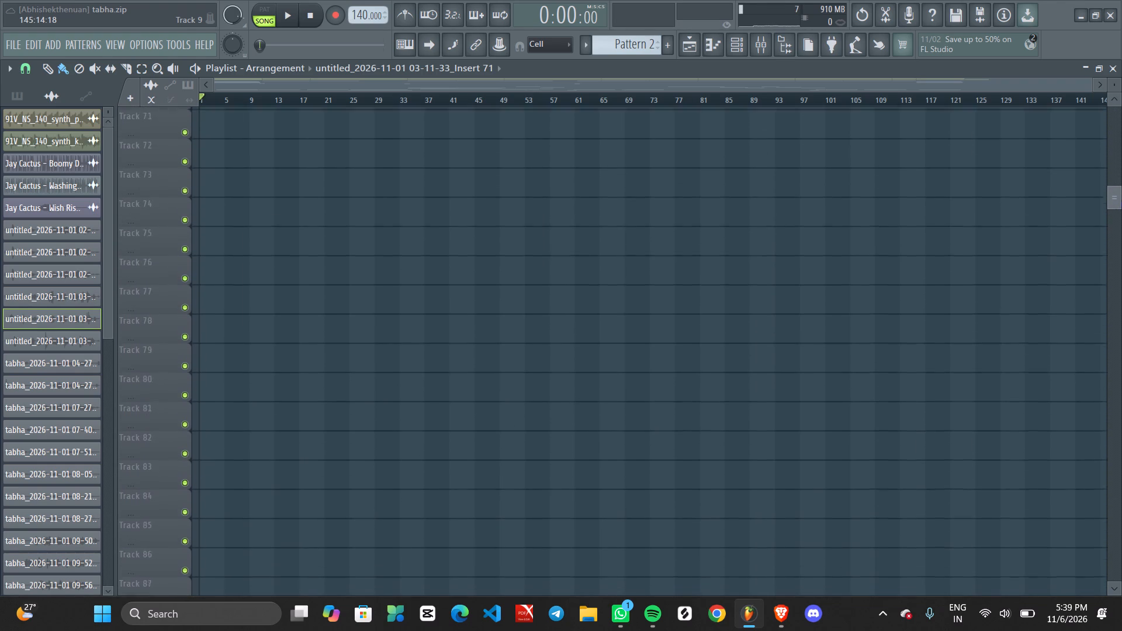
{"action": "left_click_drag", "start_coordinate": [1121, 201], "coordinate": [1121, 158]}
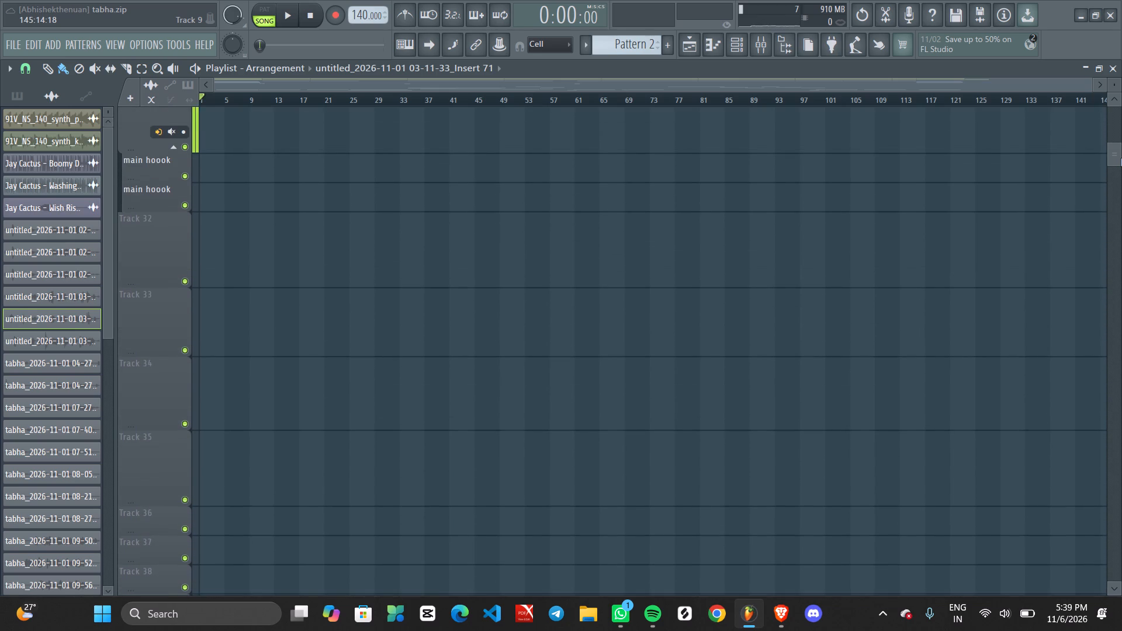
{"action": "left_click_drag", "start_coordinate": [1121, 158], "coordinate": [1121, 143]}
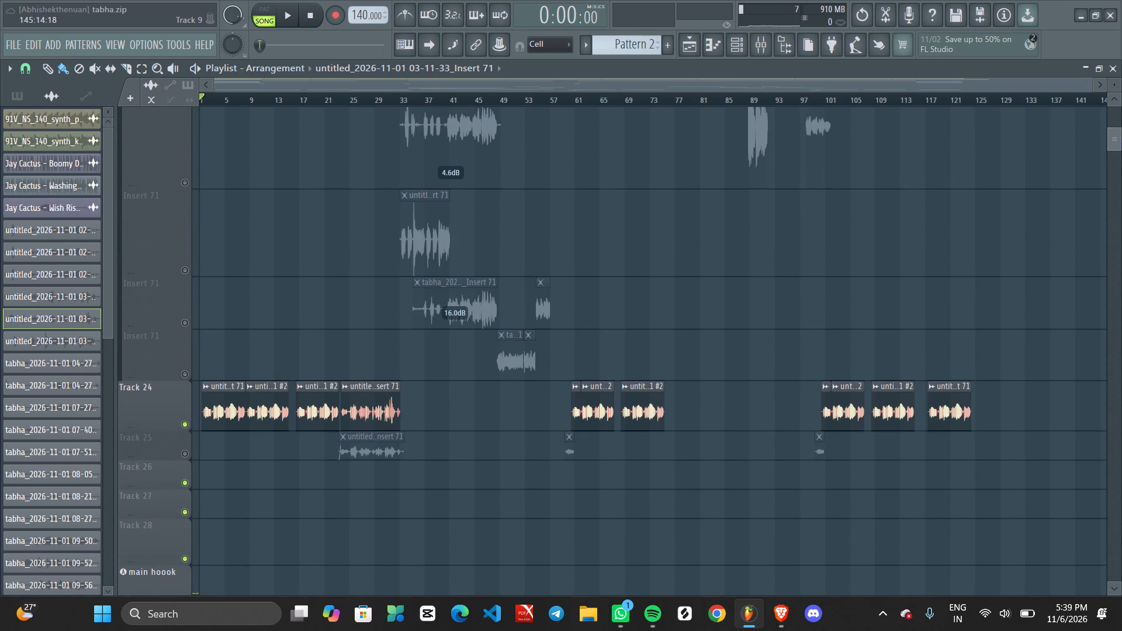
{"action": "left_click_drag", "start_coordinate": [1121, 143], "coordinate": [1121, 120]}
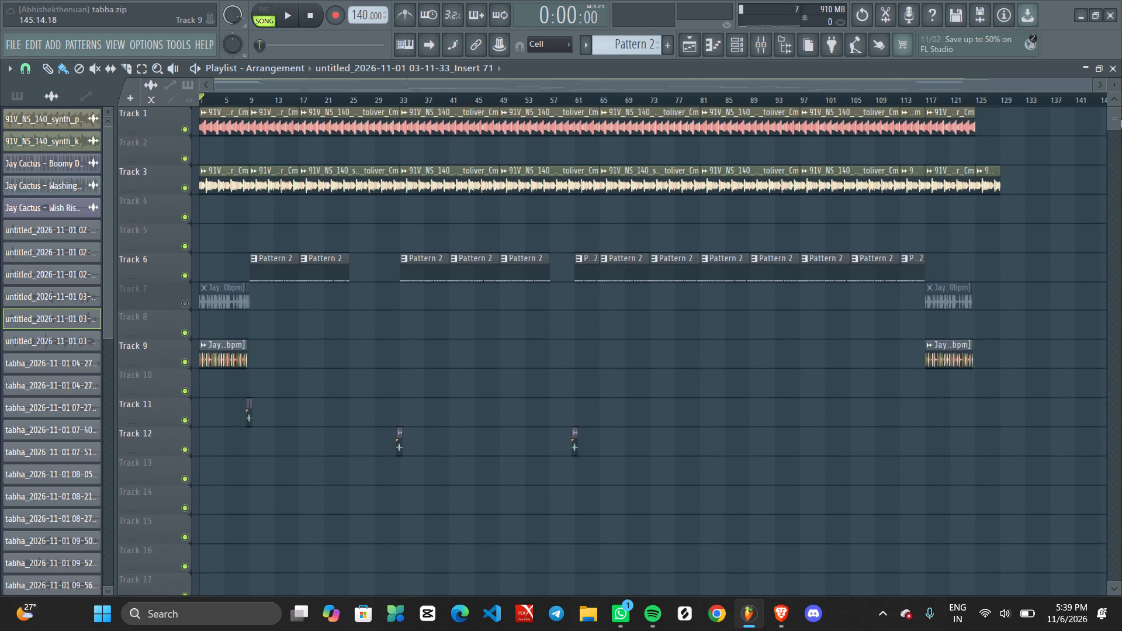
{"action": "left_click_drag", "start_coordinate": [1118, 120], "coordinate": [1118, 158]}
{"action": "left_click_drag", "start_coordinate": [1117, 153], "coordinate": [1117, 121]}
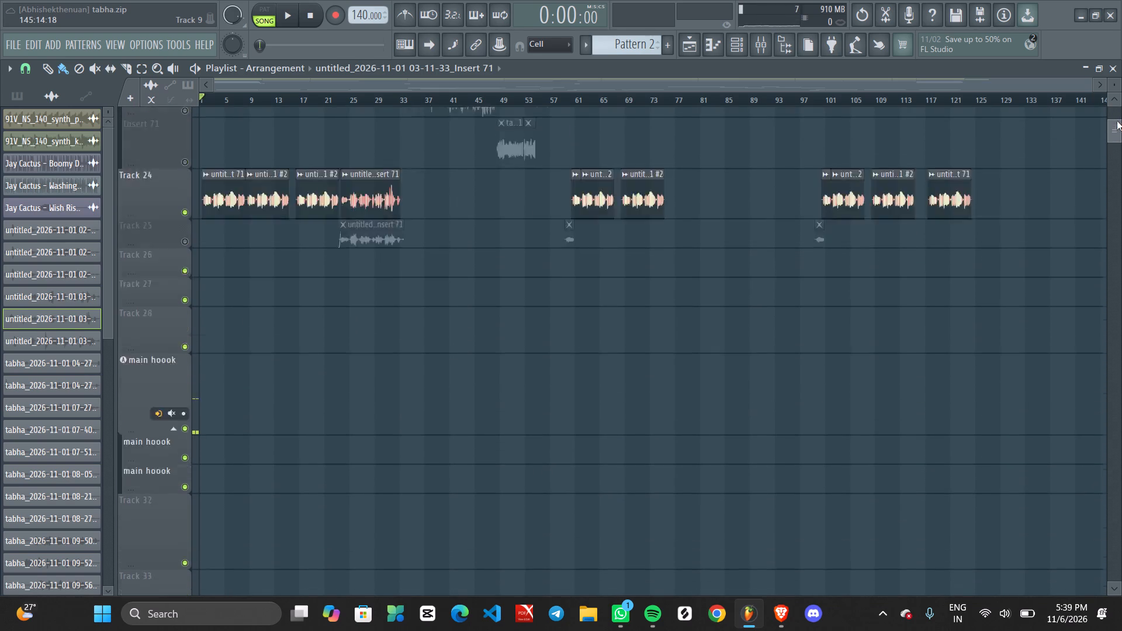
{"action": "left_click_drag", "start_coordinate": [1117, 121], "coordinate": [1117, 110]}
{"action": "left_click_drag", "start_coordinate": [1114, 120], "coordinate": [1117, 136]}
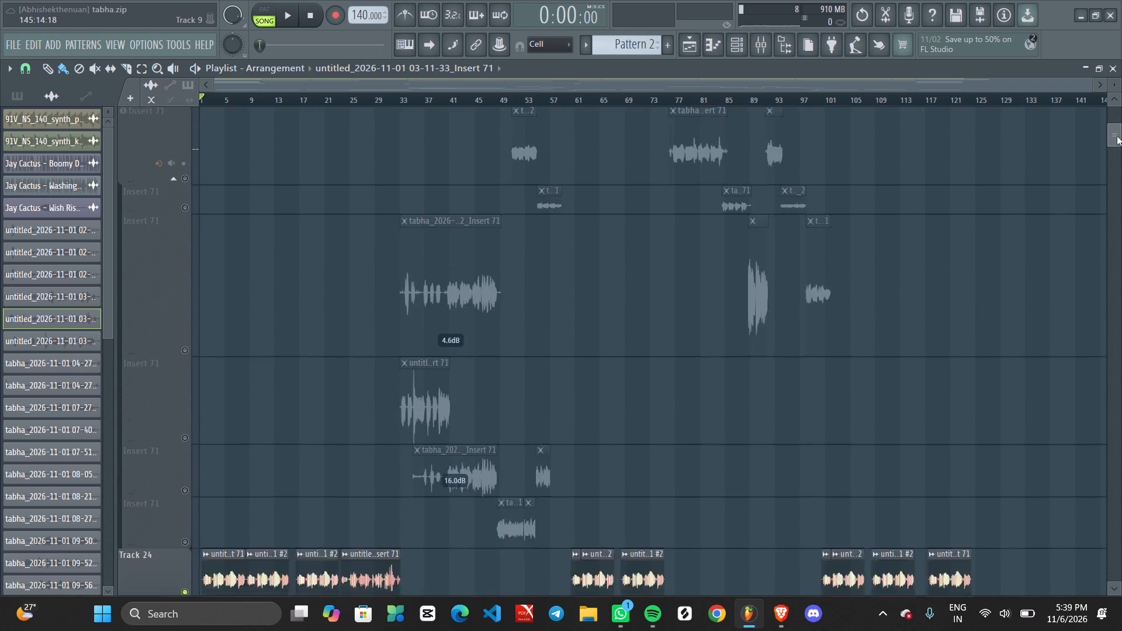
{"action": "left_click_drag", "start_coordinate": [1117, 136], "coordinate": [1117, 145]}
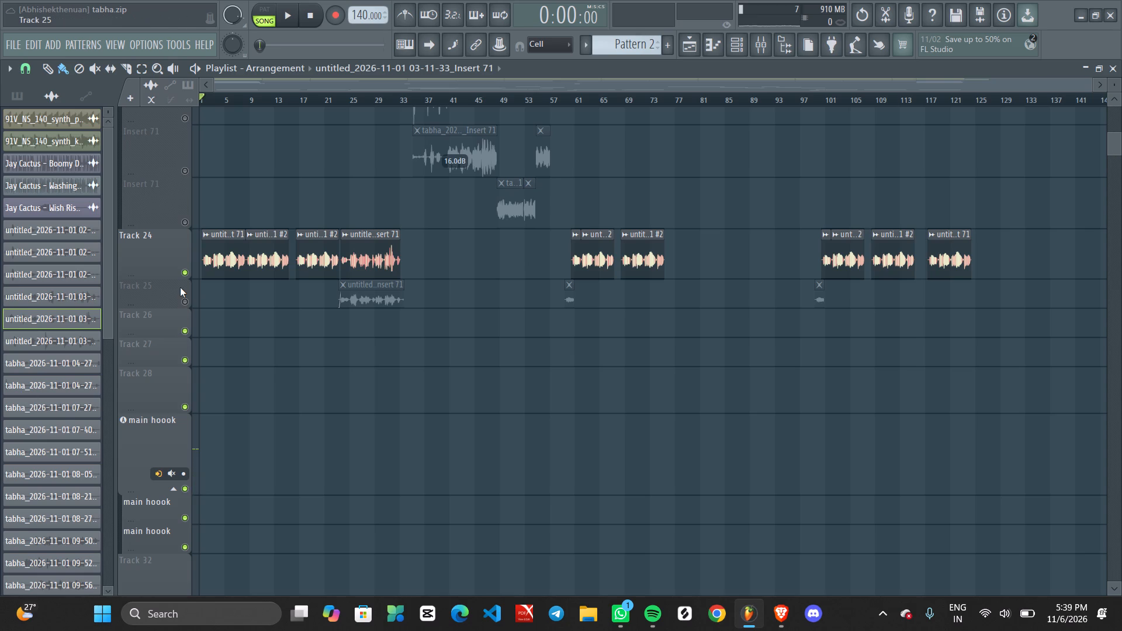
Look through the project's list of audio clips, from the 91V synth loops to the tabha_2026-11-05 recordings.
{"action": "scroll", "coordinate": [82, 353], "scroll_direction": "down", "scroll_amount": 9}
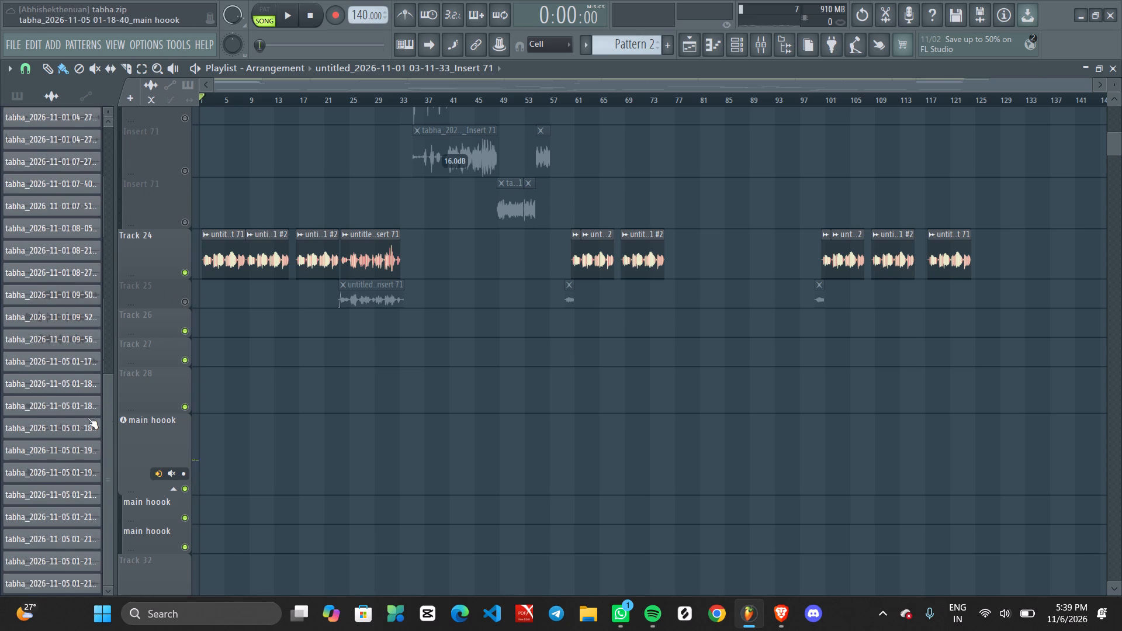
{"action": "scroll", "coordinate": [67, 418], "scroll_direction": "up", "scroll_amount": 9}
{"action": "scroll", "coordinate": [67, 418], "scroll_direction": "down", "scroll_amount": 10}
{"action": "scroll", "coordinate": [67, 418], "scroll_direction": "up", "scroll_amount": 10}
{"action": "scroll", "coordinate": [67, 418], "scroll_direction": "down", "scroll_amount": 4}
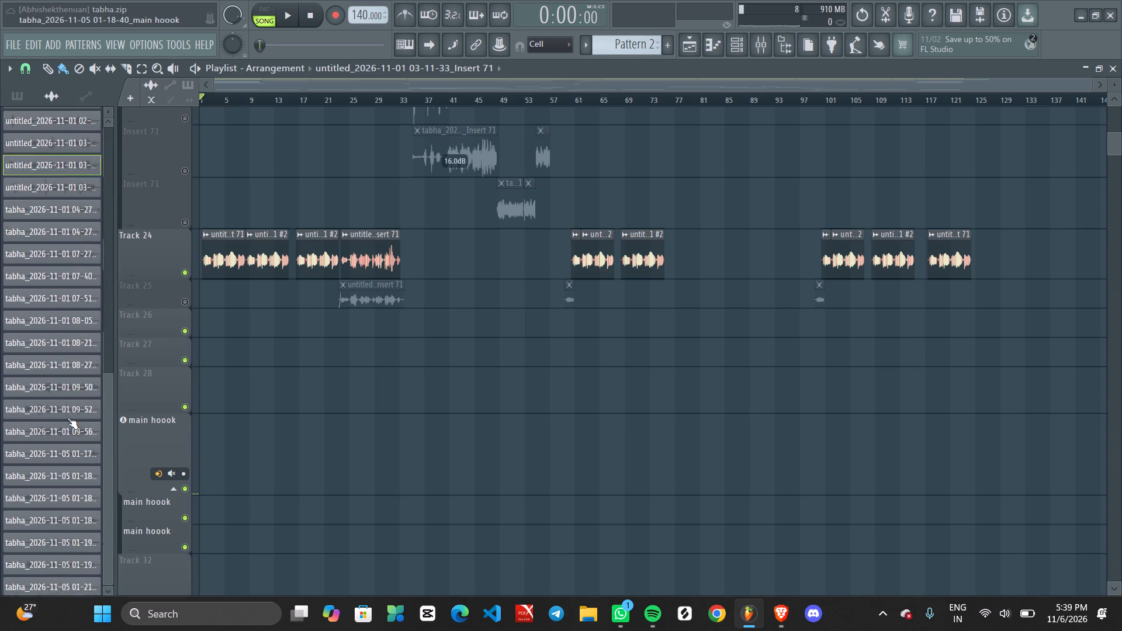
{"action": "scroll", "coordinate": [67, 418], "scroll_direction": "down", "scroll_amount": 6}
{"action": "scroll", "coordinate": [67, 418], "scroll_direction": "up", "scroll_amount": 10}
{"action": "scroll", "coordinate": [67, 418], "scroll_direction": "down", "scroll_amount": 8}
{"action": "scroll", "coordinate": [67, 418], "scroll_direction": "up", "scroll_amount": 7}
{"action": "scroll", "coordinate": [67, 418], "scroll_direction": "down", "scroll_amount": 2}
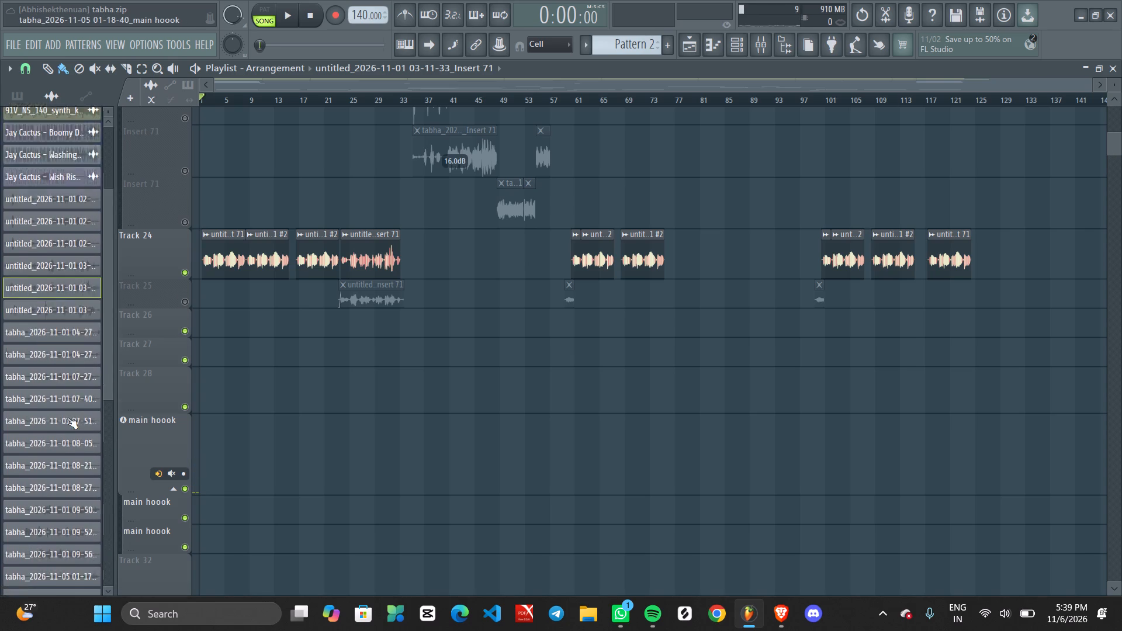
{"action": "scroll", "coordinate": [67, 418], "scroll_direction": "down", "scroll_amount": 6}
{"action": "scroll", "coordinate": [67, 418], "scroll_direction": "up", "scroll_amount": 10}
{"action": "left_click", "coordinate": [39, 248]}
{"action": "left_click", "coordinate": [44, 229]}
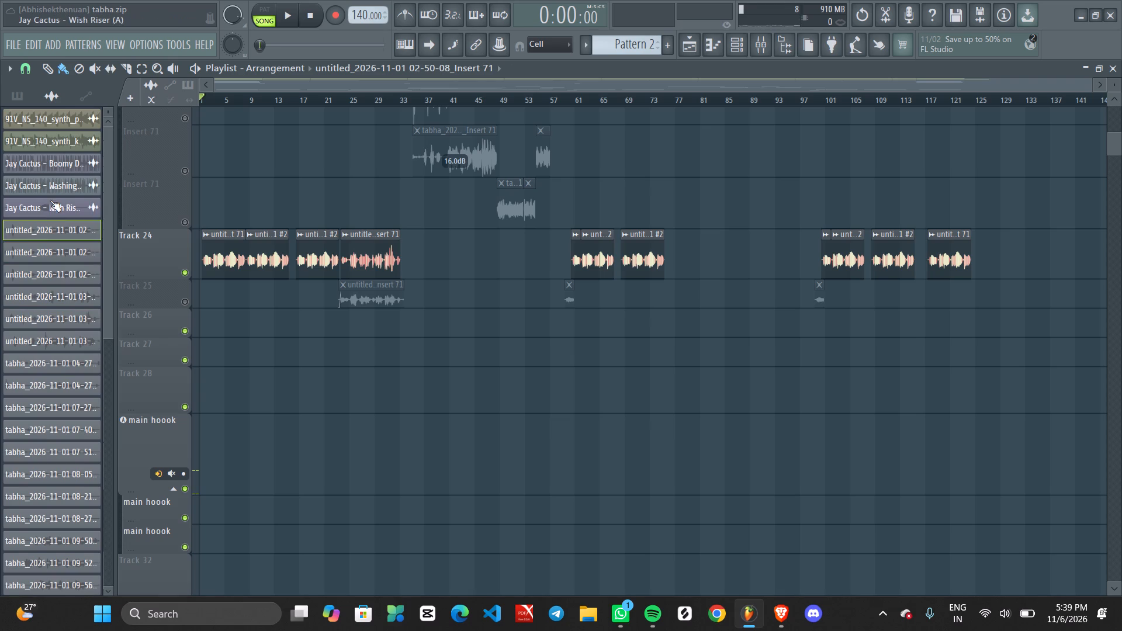
{"action": "left_click", "coordinate": [50, 200]}
{"action": "left_click", "coordinate": [51, 169]}
{"action": "left_click", "coordinate": [57, 133]}
{"action": "left_click", "coordinate": [63, 119]}
{"action": "left_click", "coordinate": [63, 192]}
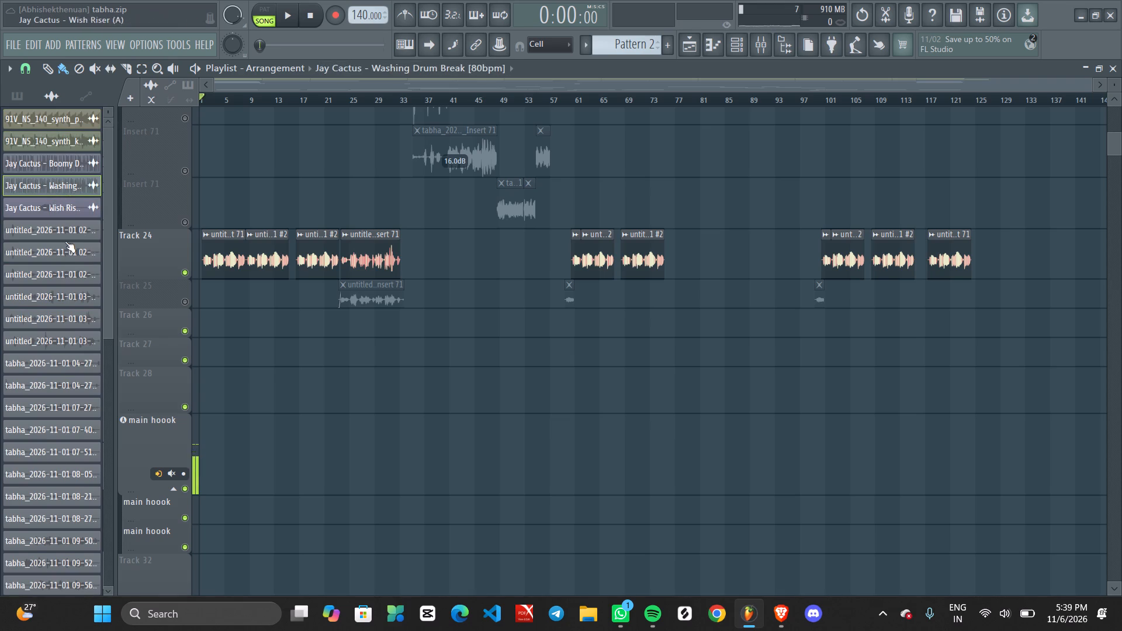
{"action": "left_click", "coordinate": [65, 245]}
{"action": "left_click", "coordinate": [63, 202]}
{"action": "left_click", "coordinate": [61, 227]}
{"action": "left_click_drag", "start_coordinate": [60, 266], "coordinate": [60, 273]}
{"action": "left_click_drag", "start_coordinate": [57, 323], "coordinate": [56, 350]}
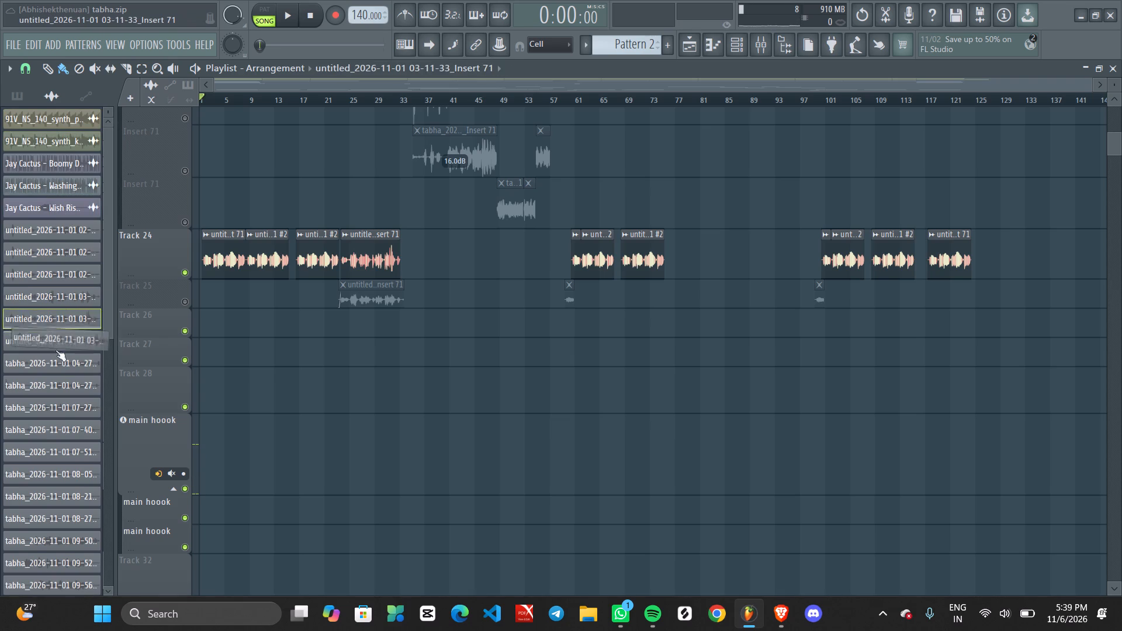
{"action": "left_click_drag", "start_coordinate": [56, 350], "coordinate": [56, 348]}
{"action": "left_click_drag", "start_coordinate": [61, 382], "coordinate": [61, 389]}
{"action": "scroll", "coordinate": [63, 394], "scroll_direction": "down", "scroll_amount": 4}
{"action": "left_click", "coordinate": [91, 148]}
{"action": "left_click", "coordinate": [72, 196]}
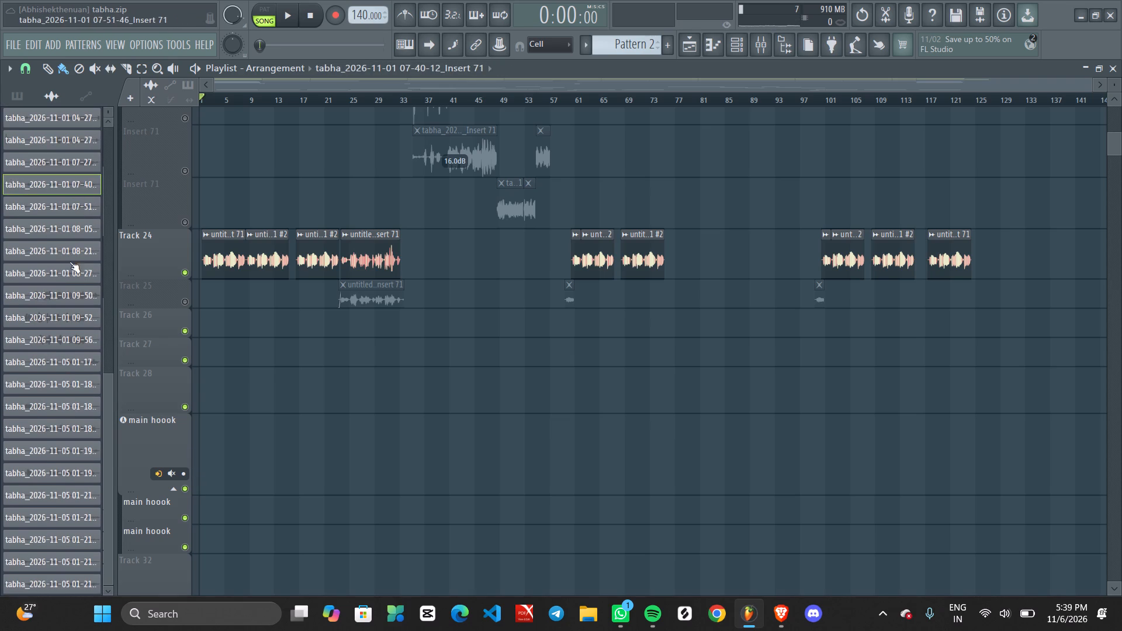
{"action": "left_click", "coordinate": [68, 286]}
{"action": "scroll", "coordinate": [68, 287], "scroll_direction": "down", "scroll_amount": 3}
{"action": "left_click", "coordinate": [63, 324]}
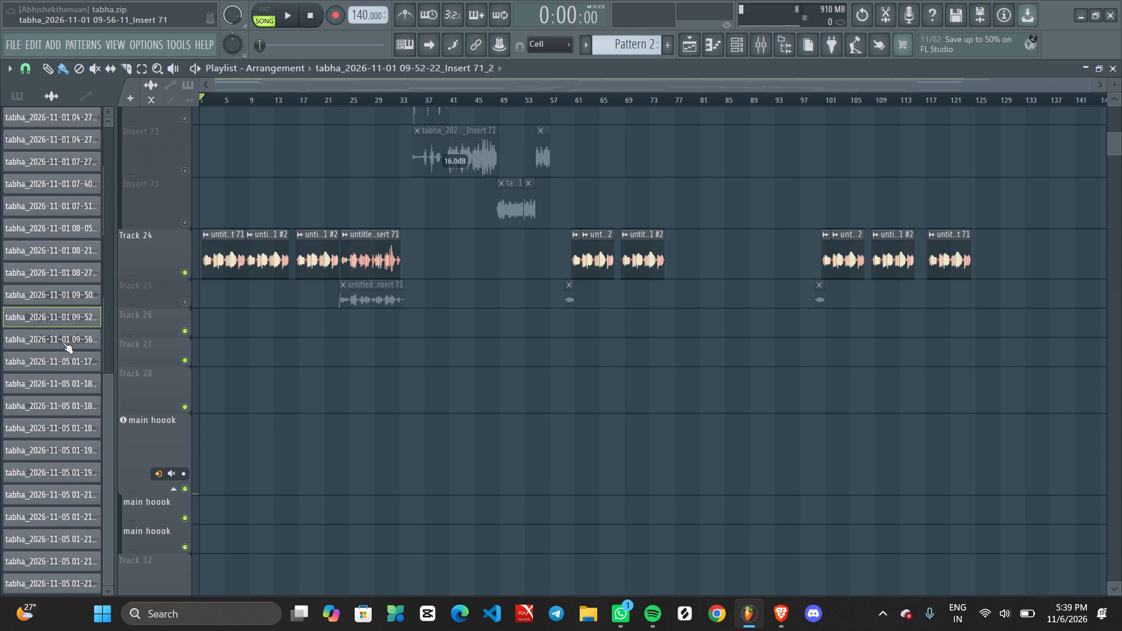
{"action": "left_click", "coordinate": [63, 342]}
Review the playlist between the Insert 71 vocal clips and the loop tracks once more, finishing at Track 1.
{"action": "scroll", "coordinate": [441, 246], "scroll_direction": "up", "scroll_amount": 9}
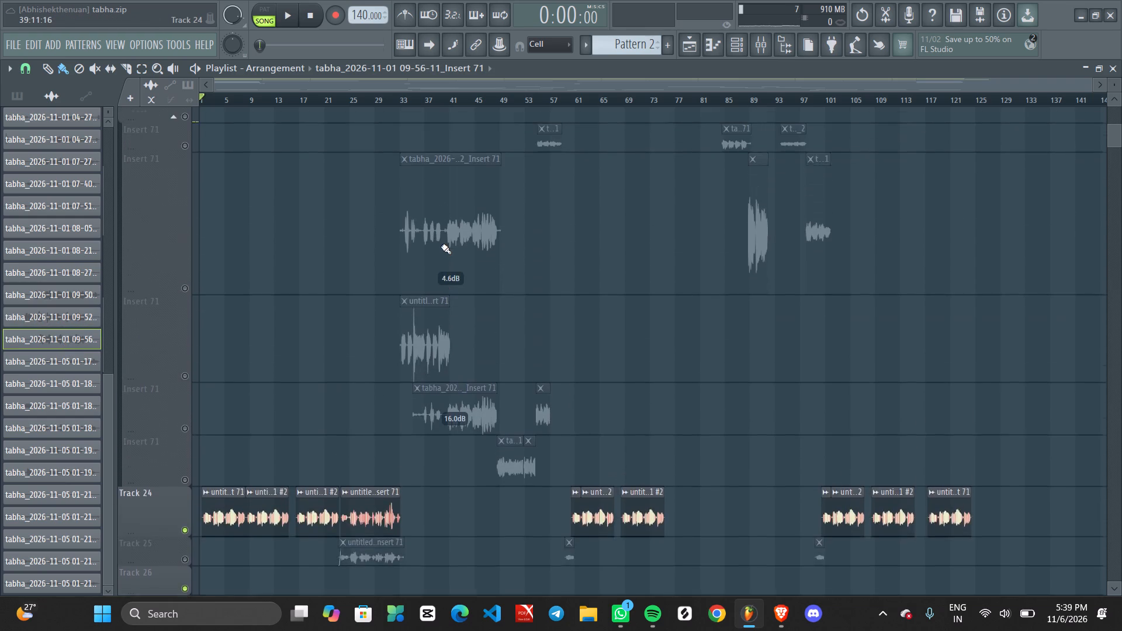
{"action": "scroll", "coordinate": [442, 248], "scroll_direction": "up", "scroll_amount": 8}
{"action": "scroll", "coordinate": [442, 248], "scroll_direction": "down", "scroll_amount": 1}
{"action": "scroll", "coordinate": [442, 248], "scroll_direction": "up", "scroll_amount": 10}
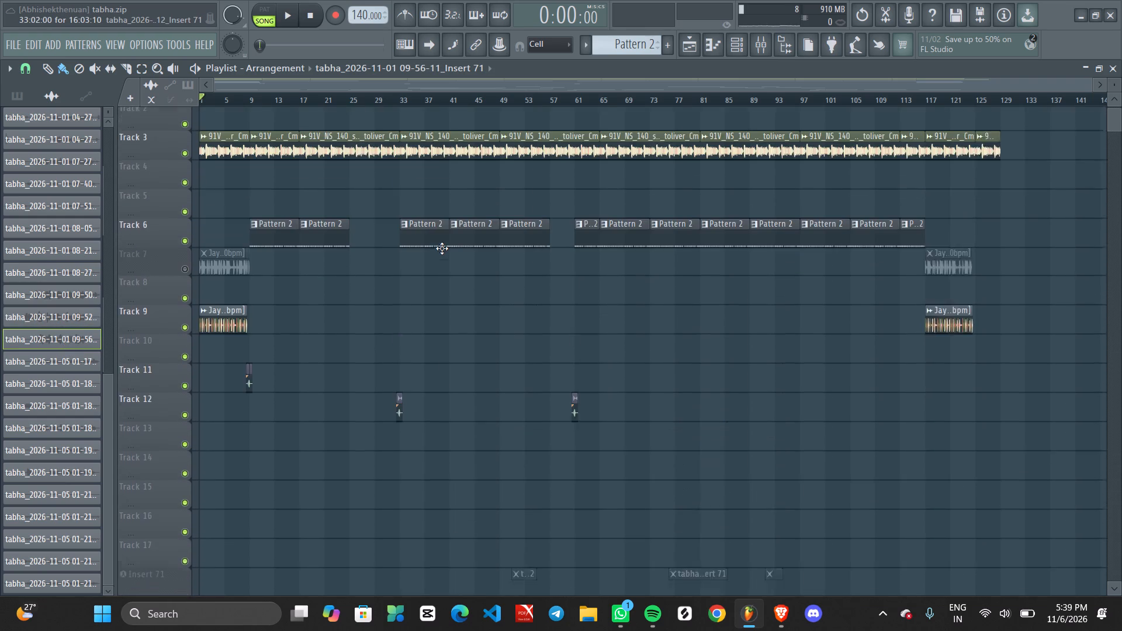
{"action": "scroll", "coordinate": [442, 248], "scroll_direction": "up", "scroll_amount": 8}
{"action": "scroll", "coordinate": [442, 248], "scroll_direction": "down", "scroll_amount": 3}
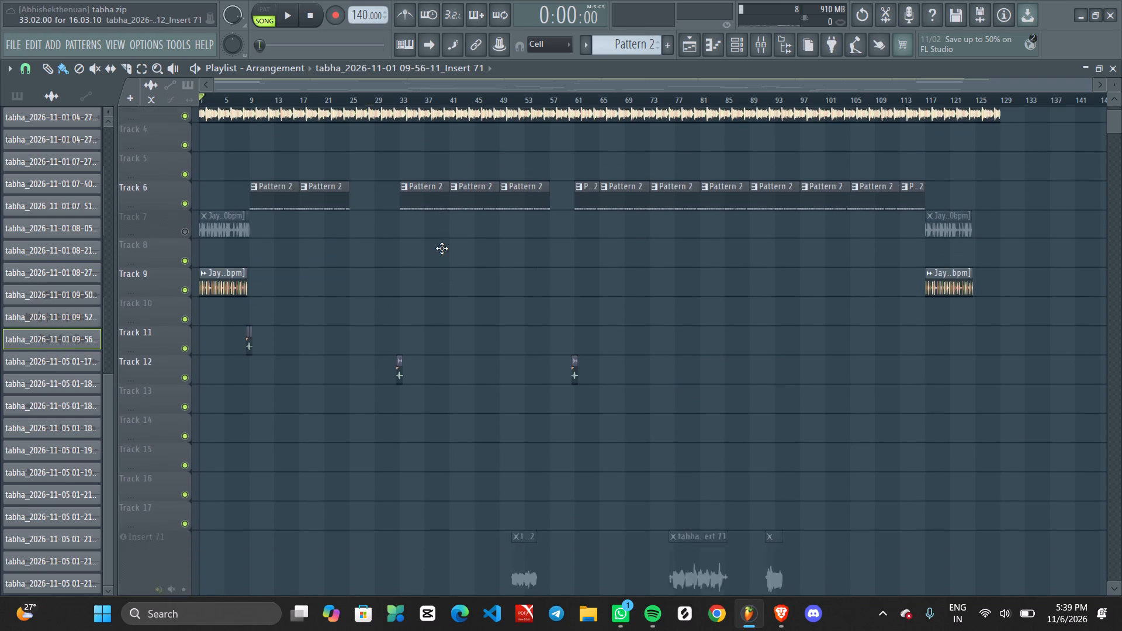
{"action": "scroll", "coordinate": [442, 248], "scroll_direction": "down", "scroll_amount": 14}
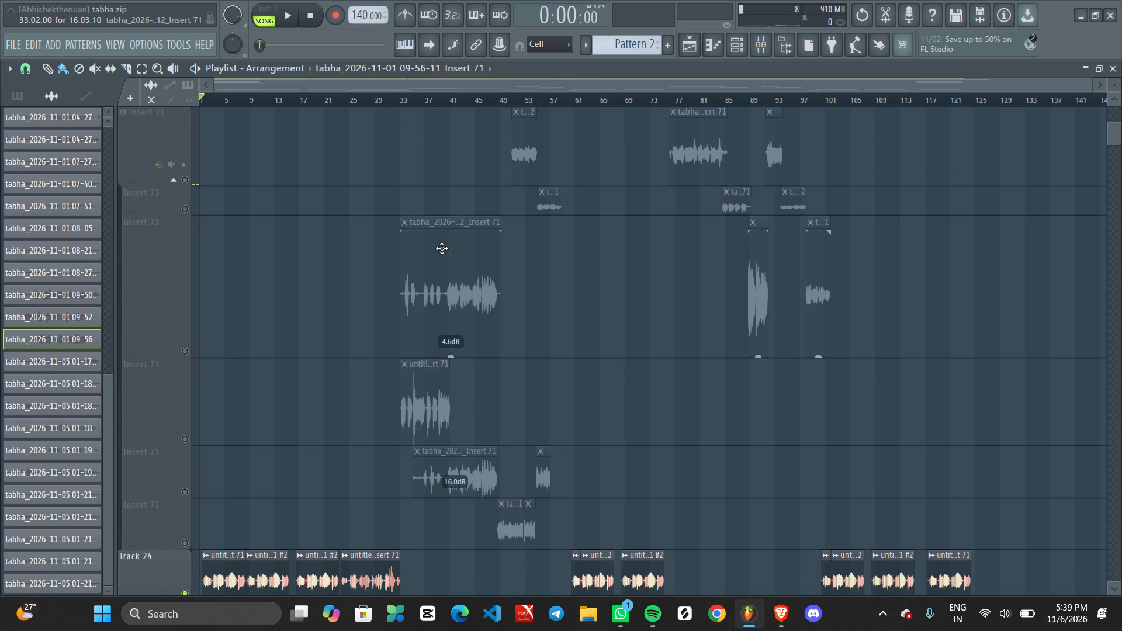
{"action": "scroll", "coordinate": [442, 248], "scroll_direction": "up", "scroll_amount": 17}
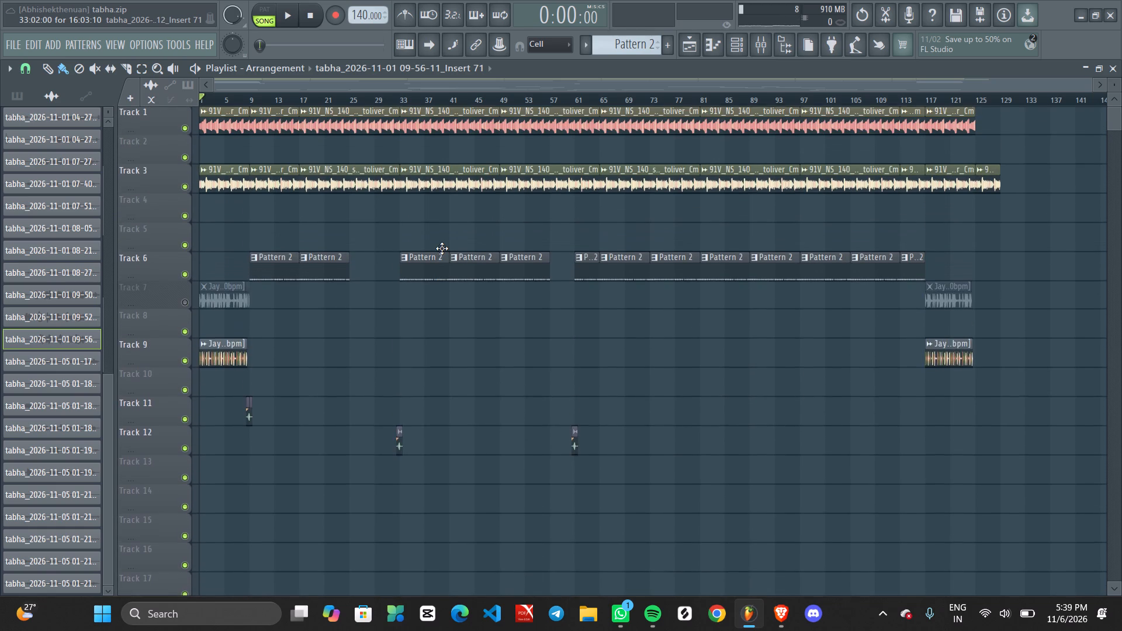
Switch to File Explorer and open the recent tabha zip archive from the F: drive, dismissing the WinRAR purchase reminder.
{"action": "scroll", "coordinate": [442, 248], "scroll_direction": "up", "scroll_amount": 7}
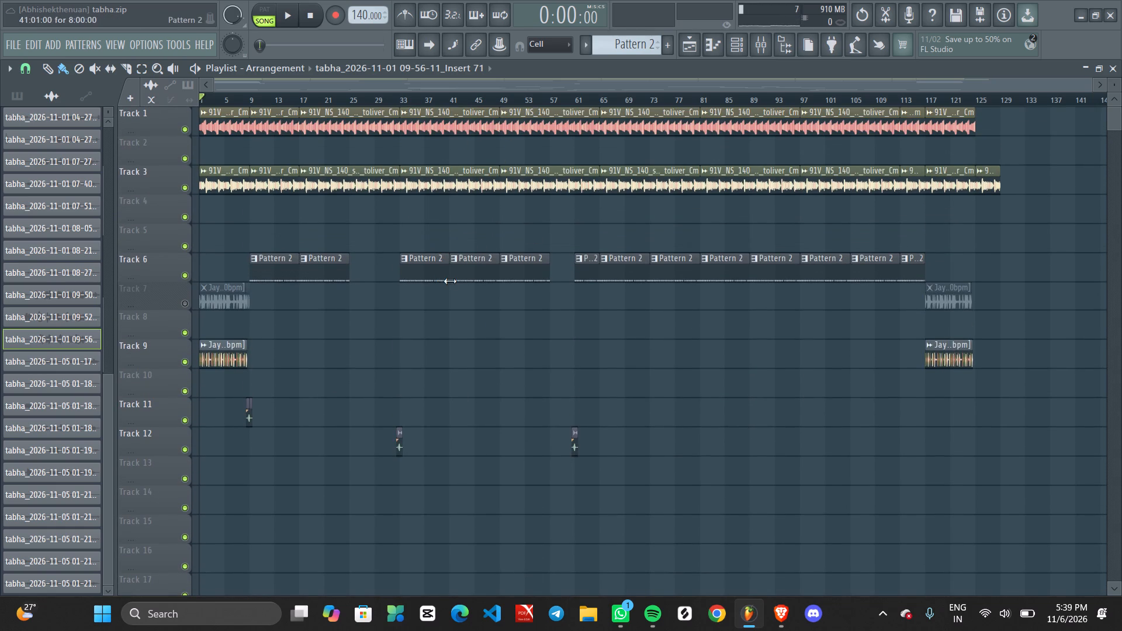
{"action": "left_click", "coordinate": [586, 617]}
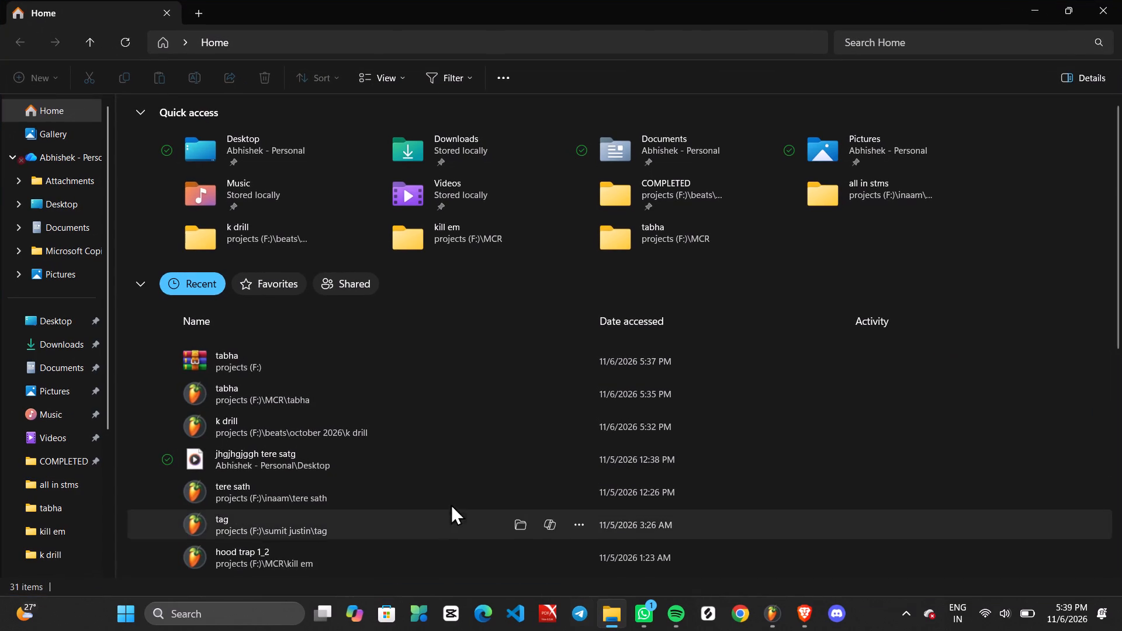
{"action": "double_click", "coordinate": [299, 356]}
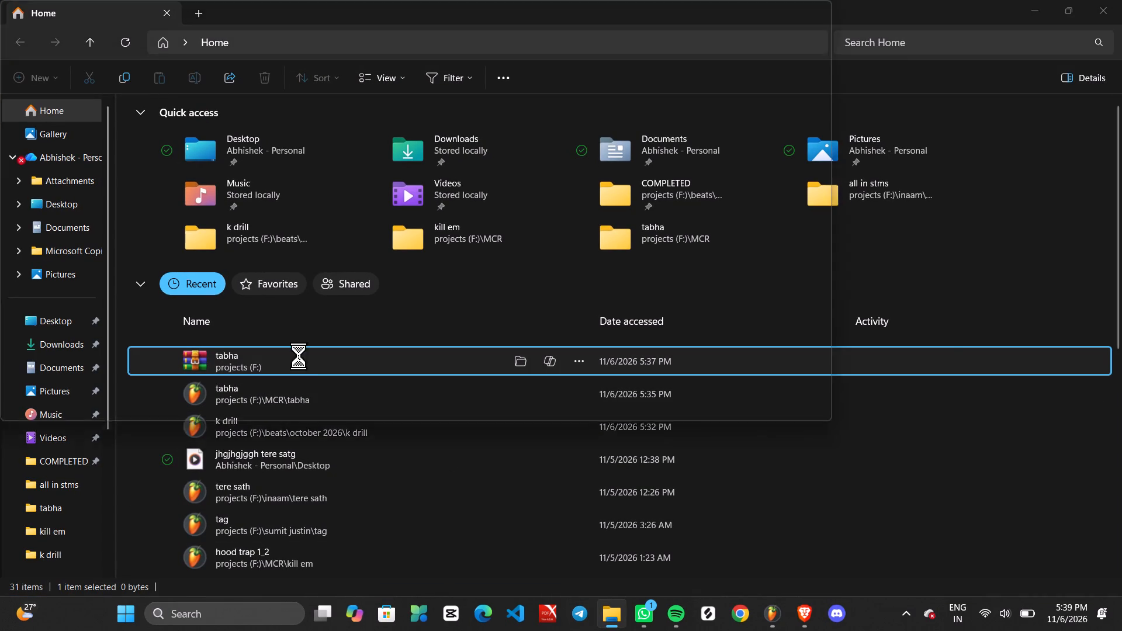
{"action": "scroll", "coordinate": [328, 287], "scroll_direction": "down", "scroll_amount": 10}
{"action": "scroll", "coordinate": [324, 438], "scroll_direction": "up", "scroll_amount": 6}
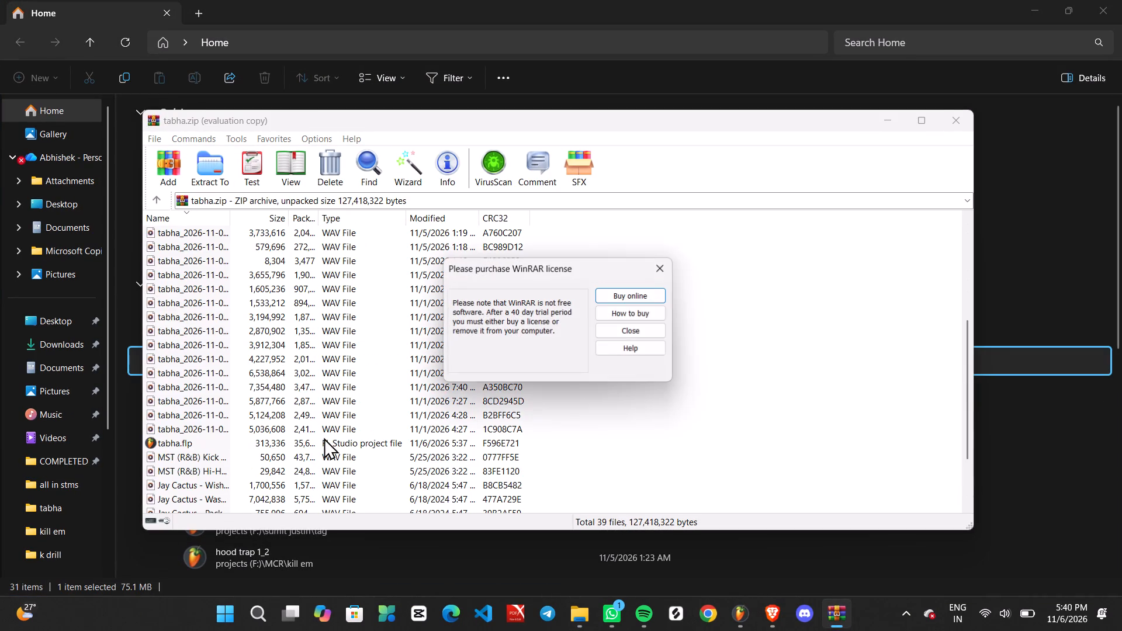
{"action": "scroll", "coordinate": [324, 438], "scroll_direction": "up", "scroll_amount": 4}
{"action": "left_click", "coordinate": [662, 267]}
Look through the archive's WAV files and tabha.flp, close the archive, and return to the FL Studio playlist.
{"action": "scroll", "coordinate": [244, 392], "scroll_direction": "up", "scroll_amount": 9}
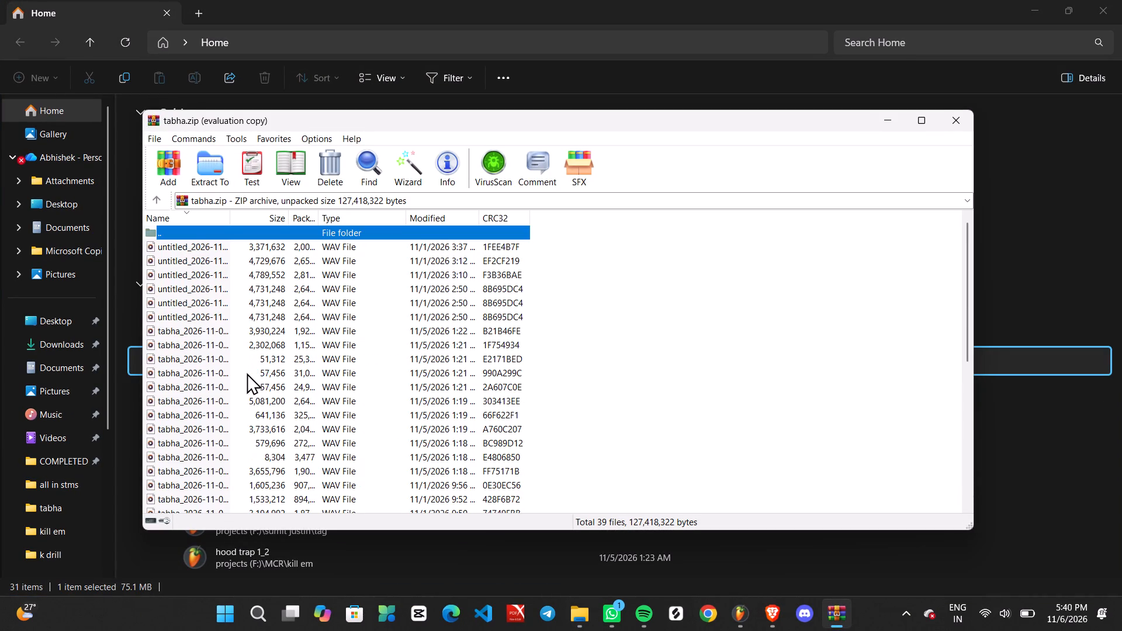
{"action": "scroll", "coordinate": [255, 348], "scroll_direction": "down", "scroll_amount": 10}
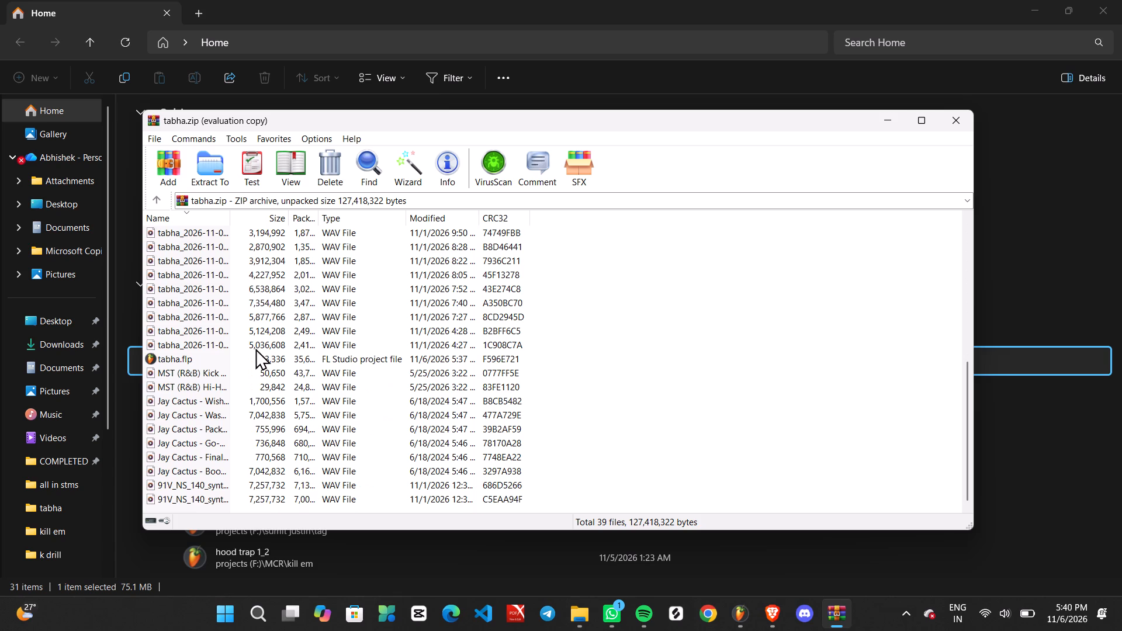
{"action": "scroll", "coordinate": [255, 348], "scroll_direction": "up", "scroll_amount": 10}
{"action": "scroll", "coordinate": [255, 348], "scroll_direction": "down", "scroll_amount": 10}
{"action": "scroll", "coordinate": [255, 348], "scroll_direction": "up", "scroll_amount": 9}
{"action": "scroll", "coordinate": [255, 348], "scroll_direction": "down", "scroll_amount": 10}
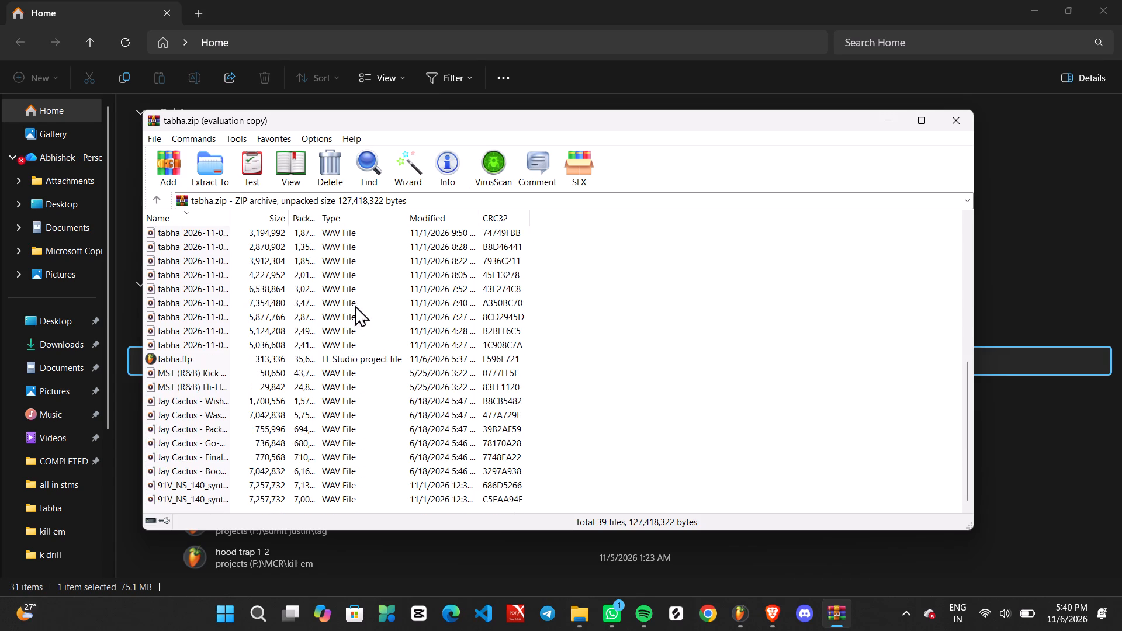
{"action": "left_click", "coordinate": [962, 112]}
{"action": "left_click", "coordinate": [1033, 0]}
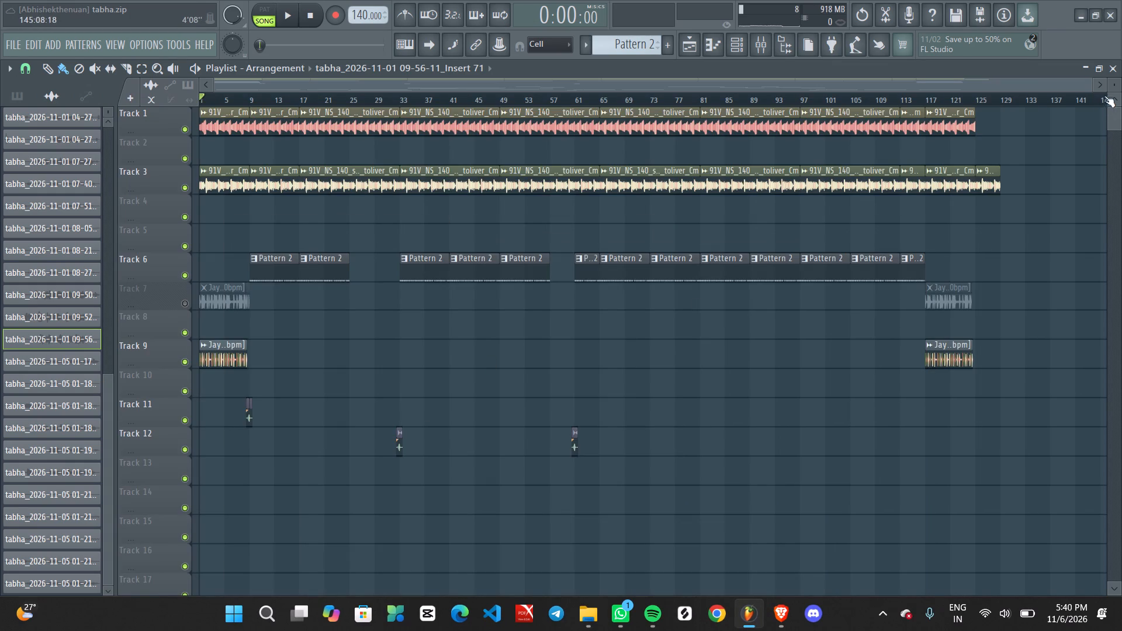
Examine the playlist arrangement at different track heights, from the 91V loops on Track 1 to the main hoook group.
{"action": "scroll", "coordinate": [1111, 87], "scroll_direction": "up", "scroll_amount": 12}
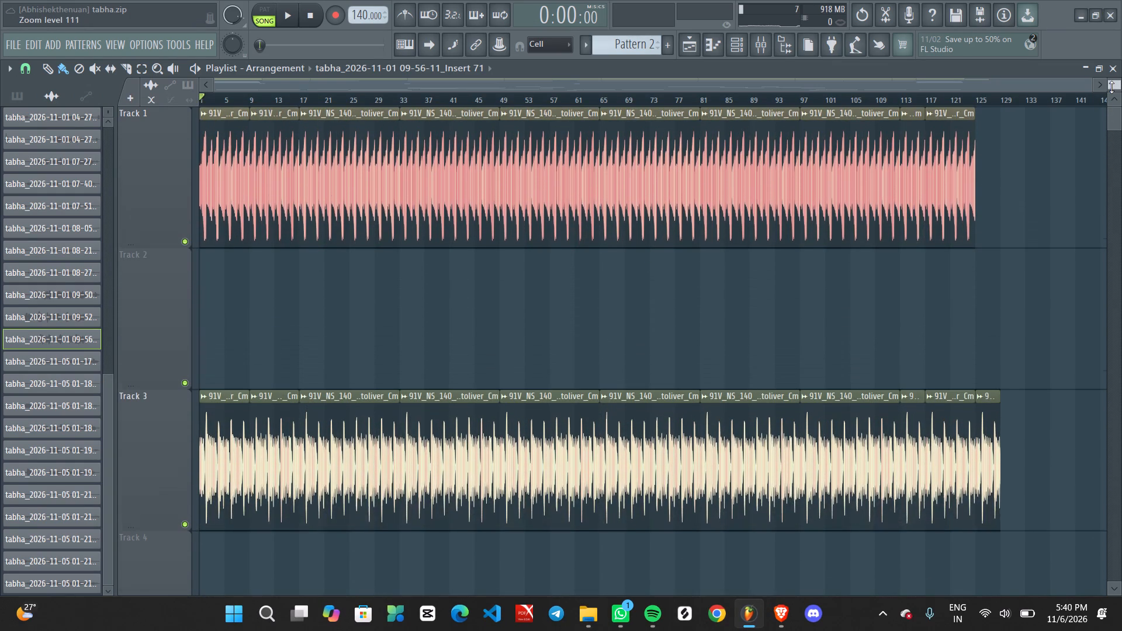
{"action": "scroll", "coordinate": [1111, 87], "scroll_direction": "up", "scroll_amount": 3}
{"action": "scroll", "coordinate": [1112, 87], "scroll_direction": "down", "scroll_amount": 12}
{"action": "scroll", "coordinate": [1111, 94], "scroll_direction": "up", "scroll_amount": 1}
{"action": "scroll", "coordinate": [1111, 95], "scroll_direction": "down", "scroll_amount": 3}
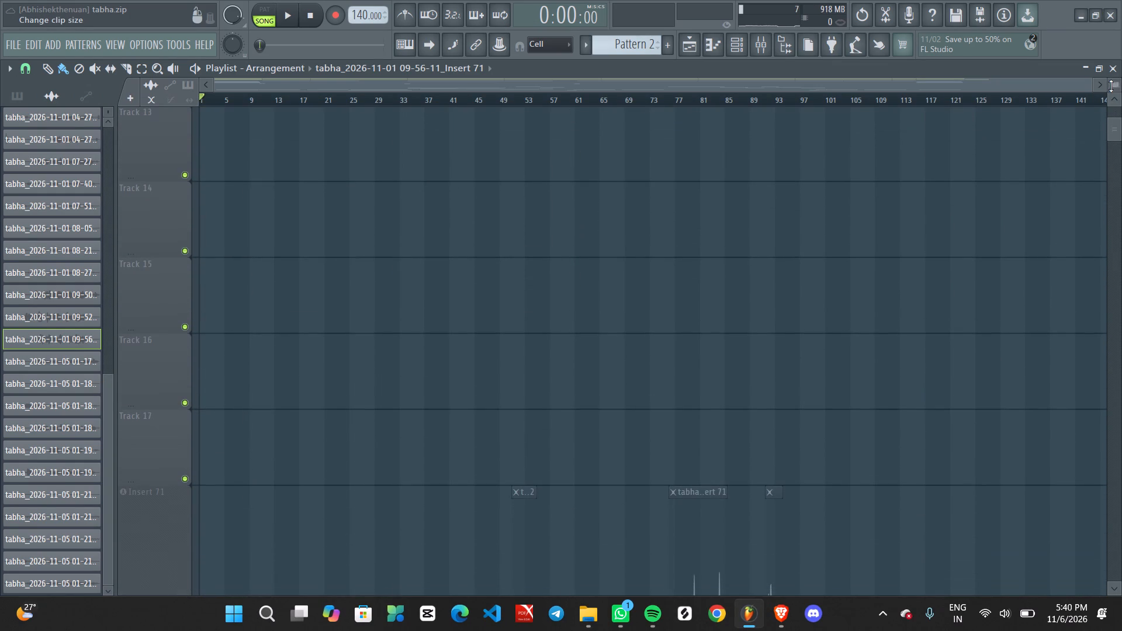
{"action": "scroll", "coordinate": [1111, 84], "scroll_direction": "down", "scroll_amount": 9}
{"action": "scroll", "coordinate": [529, 423], "scroll_direction": "up", "scroll_amount": 10}
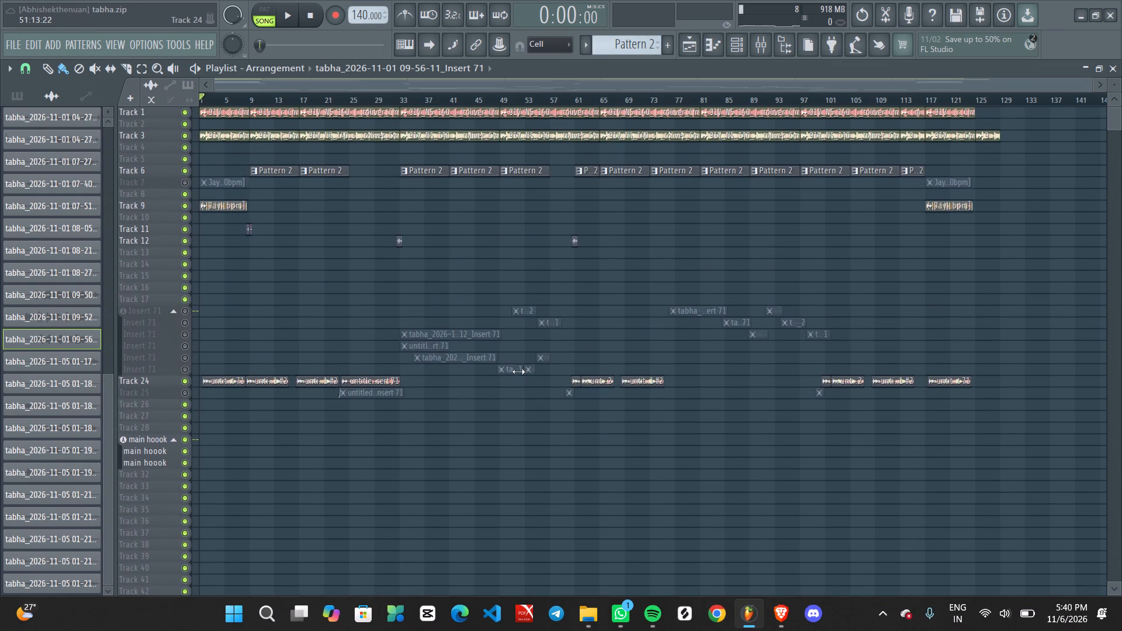
{"action": "scroll", "coordinate": [520, 367], "scroll_direction": "up", "scroll_amount": 8}
{"action": "scroll", "coordinate": [522, 354], "scroll_direction": "down", "scroll_amount": 1}
{"action": "scroll", "coordinate": [1097, 199], "scroll_direction": "up", "scroll_amount": 2}
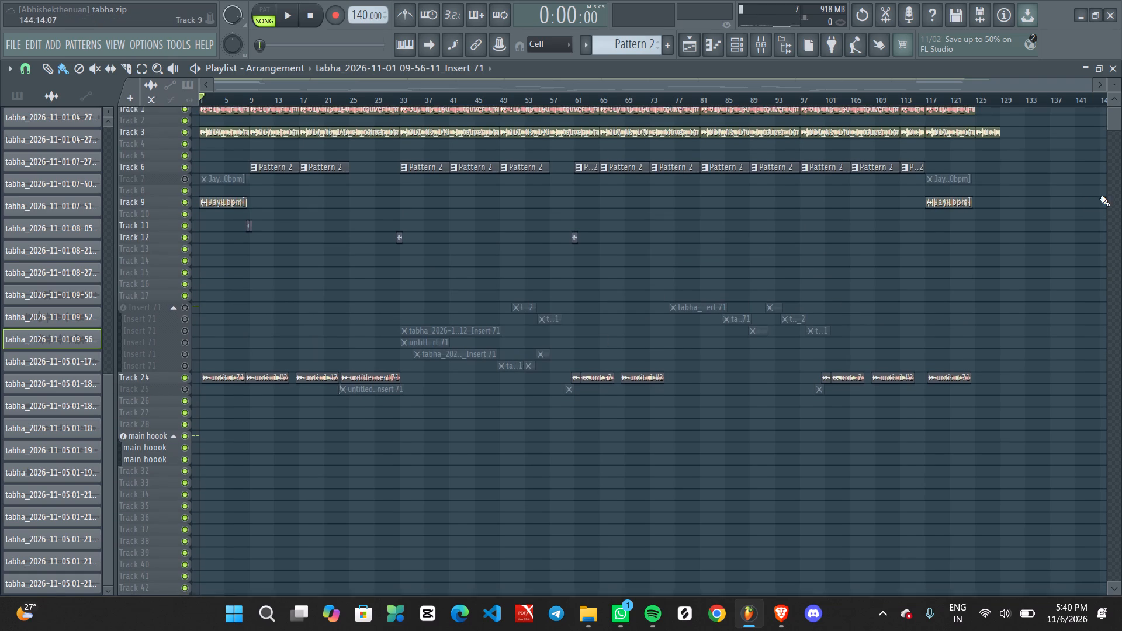
{"action": "scroll", "coordinate": [1100, 198], "scroll_direction": "up", "scroll_amount": 3}
{"action": "scroll", "coordinate": [1116, 84], "scroll_direction": "up", "scroll_amount": 2}
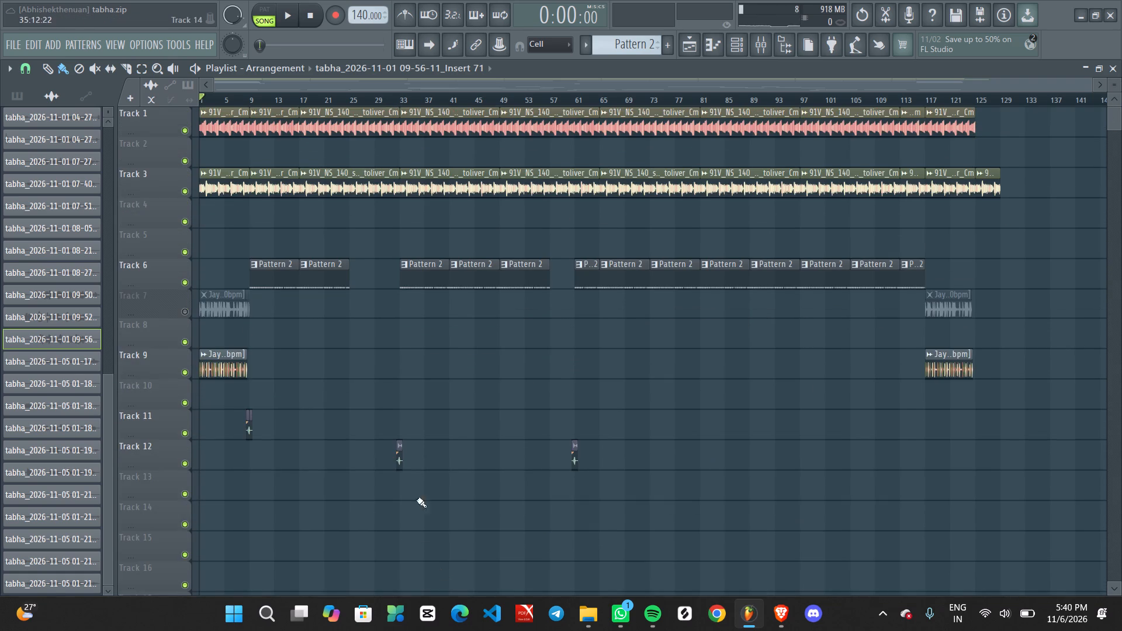
{"action": "scroll", "coordinate": [417, 494], "scroll_direction": "up", "scroll_amount": 1}
{"action": "middle_click_drag", "start_coordinate": [443, 475], "coordinate": [749, 439]}
{"action": "scroll", "coordinate": [273, 571], "scroll_direction": "up", "scroll_amount": 1}
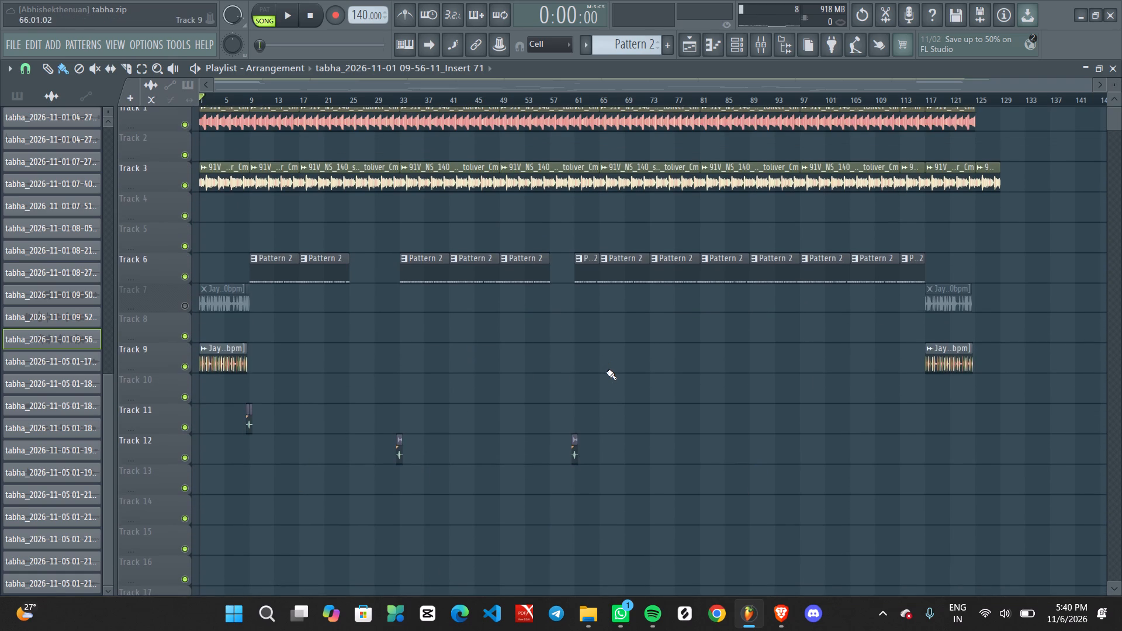
Inspect the muted vocal clips in the Insert 71 group and return to the loops on Track 1.
{"action": "scroll", "coordinate": [608, 373], "scroll_direction": "down", "scroll_amount": 11}
{"action": "scroll", "coordinate": [611, 381], "scroll_direction": "up", "scroll_amount": 2}
{"action": "scroll", "coordinate": [612, 382], "scroll_direction": "down", "scroll_amount": 6}
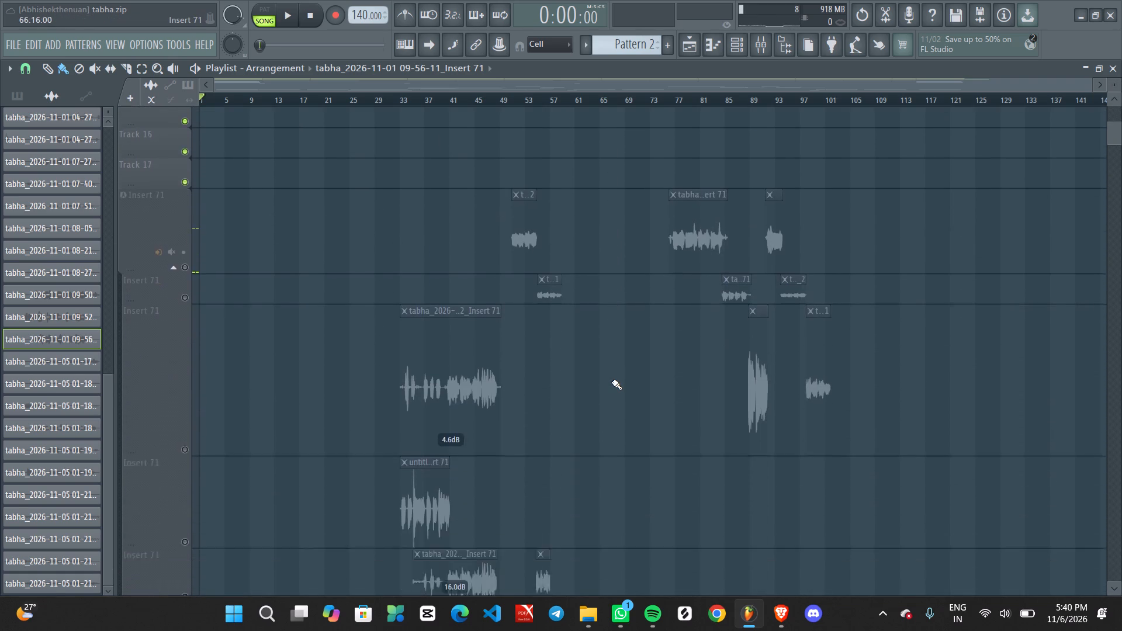
{"action": "scroll", "coordinate": [612, 382], "scroll_direction": "down", "scroll_amount": 7}
{"action": "scroll", "coordinate": [612, 388], "scroll_direction": "up", "scroll_amount": 7}
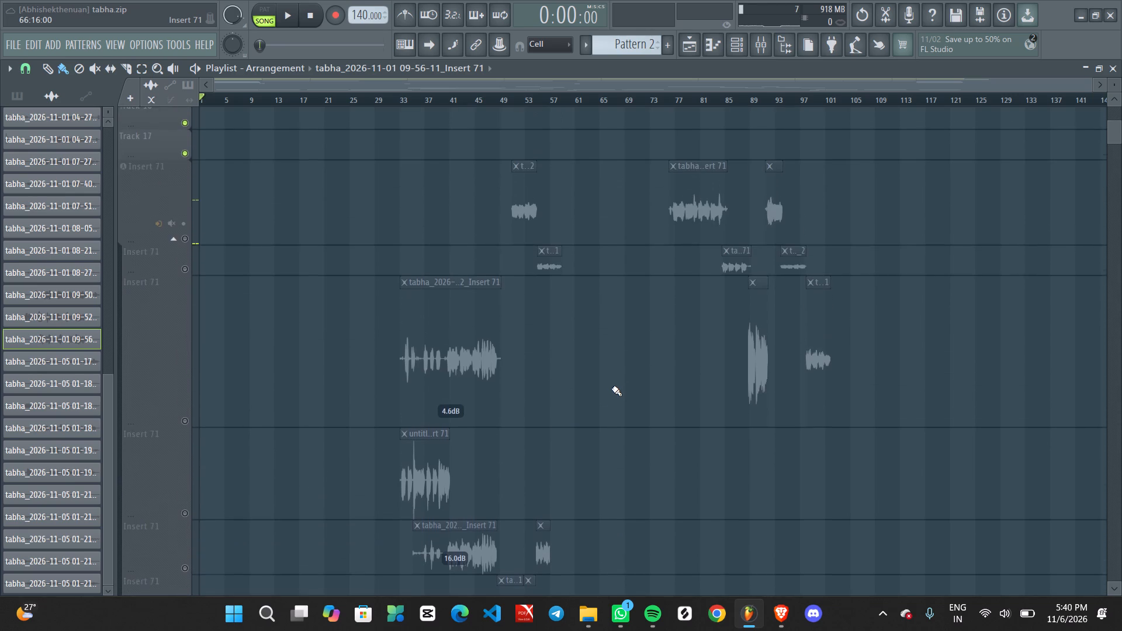
{"action": "scroll", "coordinate": [731, 357], "scroll_direction": "up", "scroll_amount": 8}
{"action": "scroll", "coordinate": [1121, 201], "scroll_direction": "up", "scroll_amount": 9}
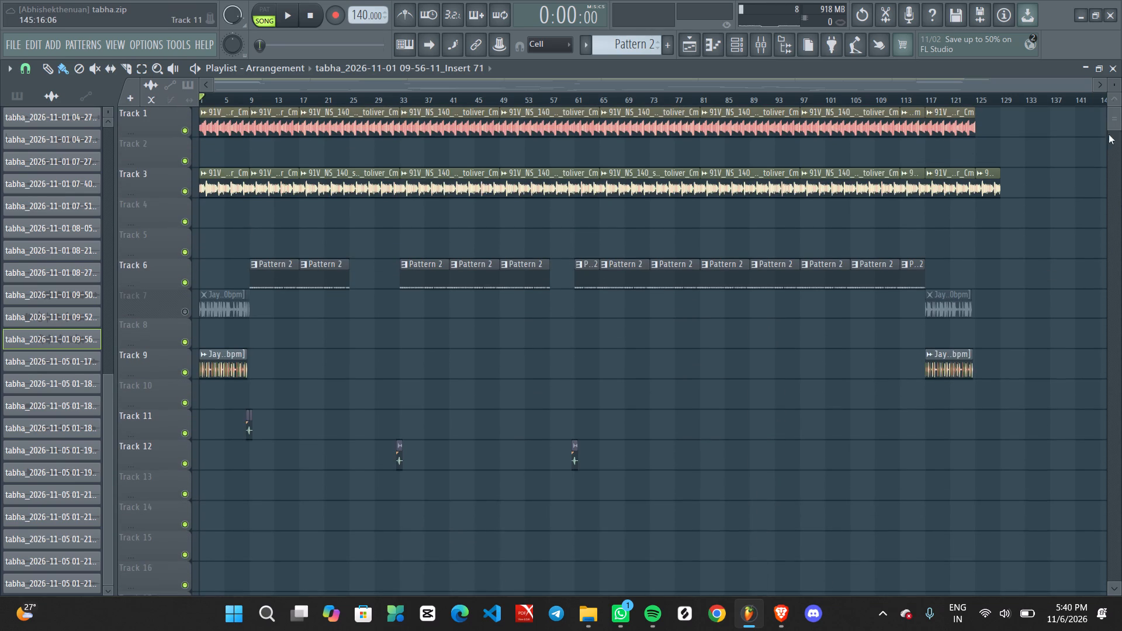
Go through the playlist from Track 1 past the Insert 71 clips to Track 24, ending on a compact overview from Track 1.
{"action": "scroll", "coordinate": [1121, 88], "scroll_direction": "down", "scroll_amount": 8}
{"action": "scroll", "coordinate": [1121, 88], "scroll_direction": "up", "scroll_amount": 3}
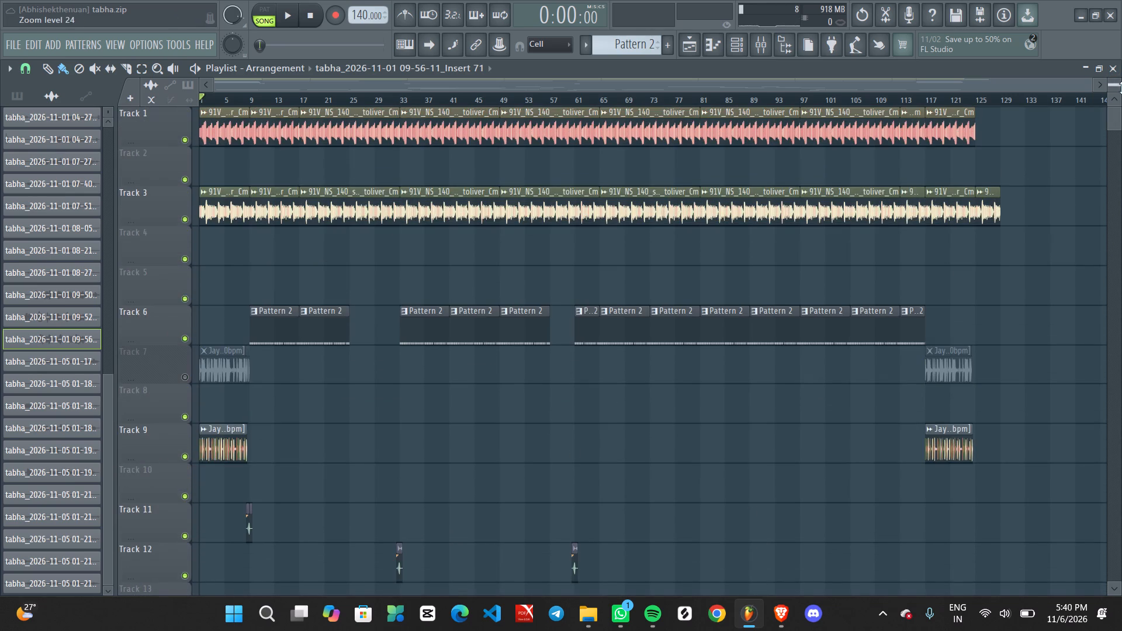
{"action": "middle_click_drag", "start_coordinate": [628, 435], "coordinate": [735, 182]}
{"action": "middle_click_drag", "start_coordinate": [669, 373], "coordinate": [643, 250]}
{"action": "middle_click_drag", "start_coordinate": [657, 402], "coordinate": [654, 315]}
{"action": "middle_click_drag", "start_coordinate": [666, 405], "coordinate": [809, 221]}
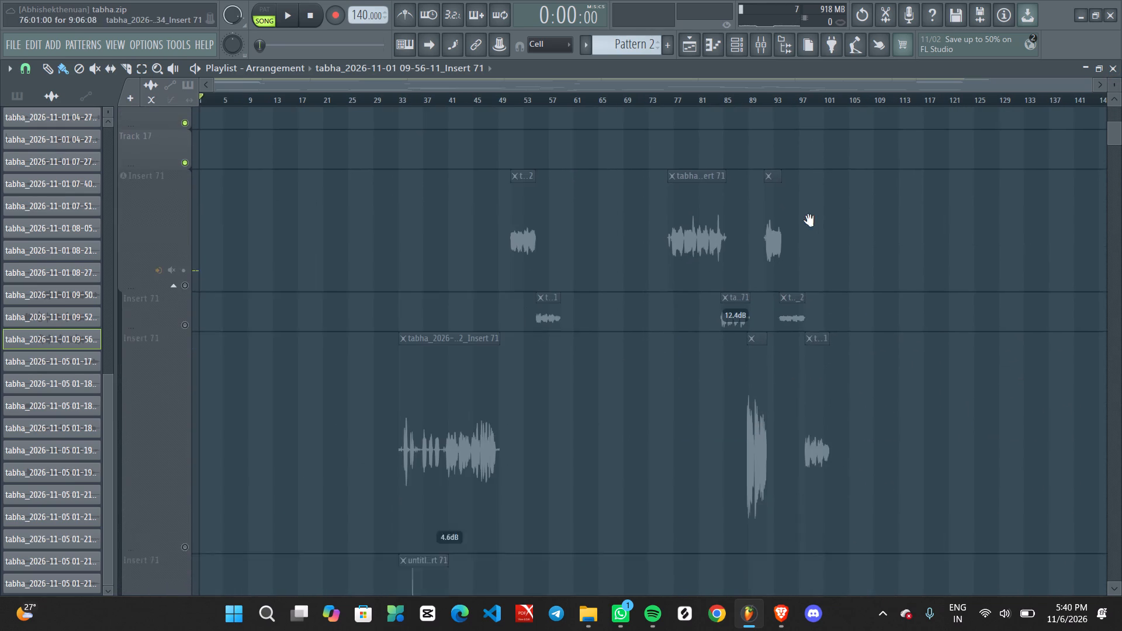
{"action": "middle_click_drag", "start_coordinate": [809, 221], "coordinate": [810, 221]}
{"action": "middle_click_drag", "start_coordinate": [545, 481], "coordinate": [602, 366]}
{"action": "middle_click_drag", "start_coordinate": [500, 518], "coordinate": [532, 413]}
{"action": "middle_click_drag", "start_coordinate": [538, 488], "coordinate": [571, 360]}
{"action": "middle_click_drag", "start_coordinate": [530, 491], "coordinate": [542, 415]}
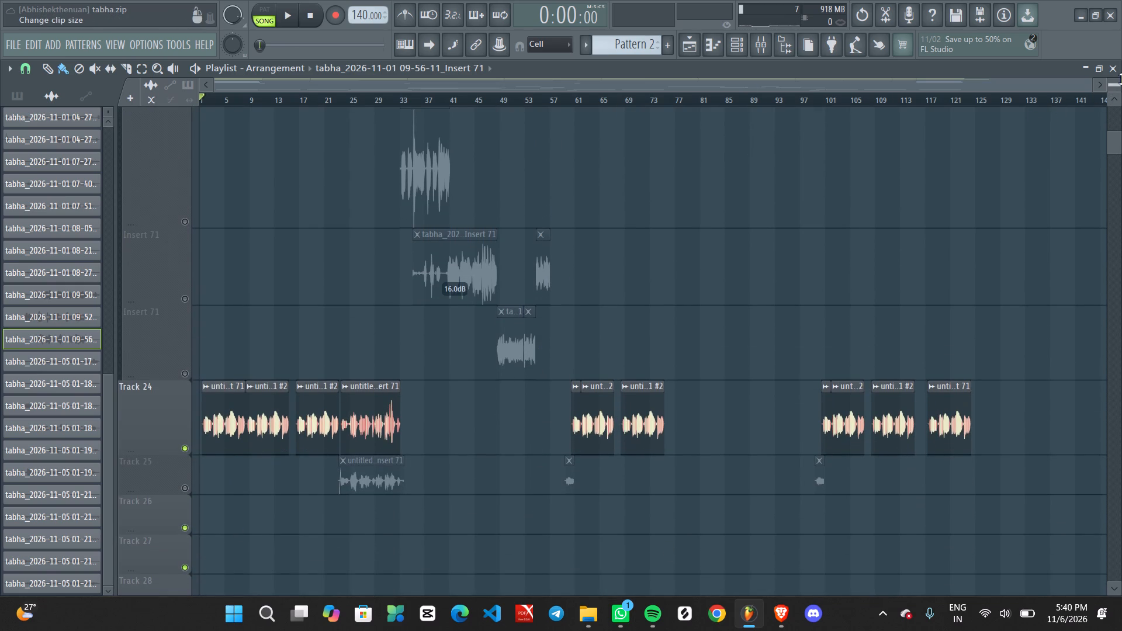
{"action": "scroll", "coordinate": [1121, 83], "scroll_direction": "down", "scroll_amount": 8}
{"action": "scroll", "coordinate": [570, 342], "scroll_direction": "up", "scroll_amount": 11}
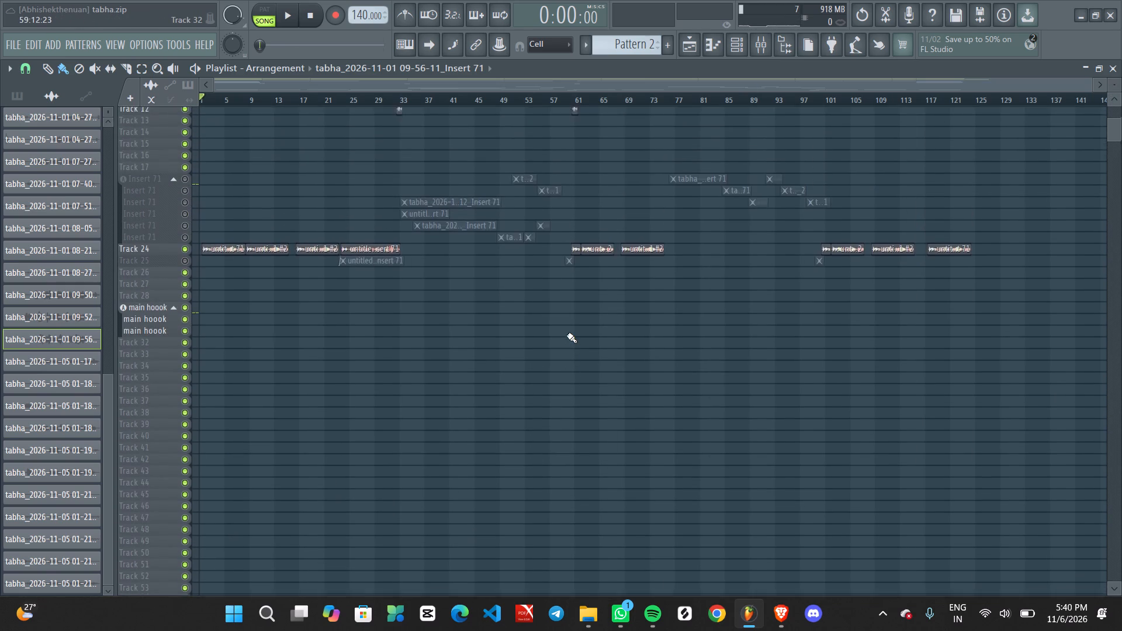
{"action": "scroll", "coordinate": [567, 335], "scroll_direction": "up", "scroll_amount": 6}
{"action": "scroll", "coordinate": [577, 307], "scroll_direction": "up", "scroll_amount": 17}
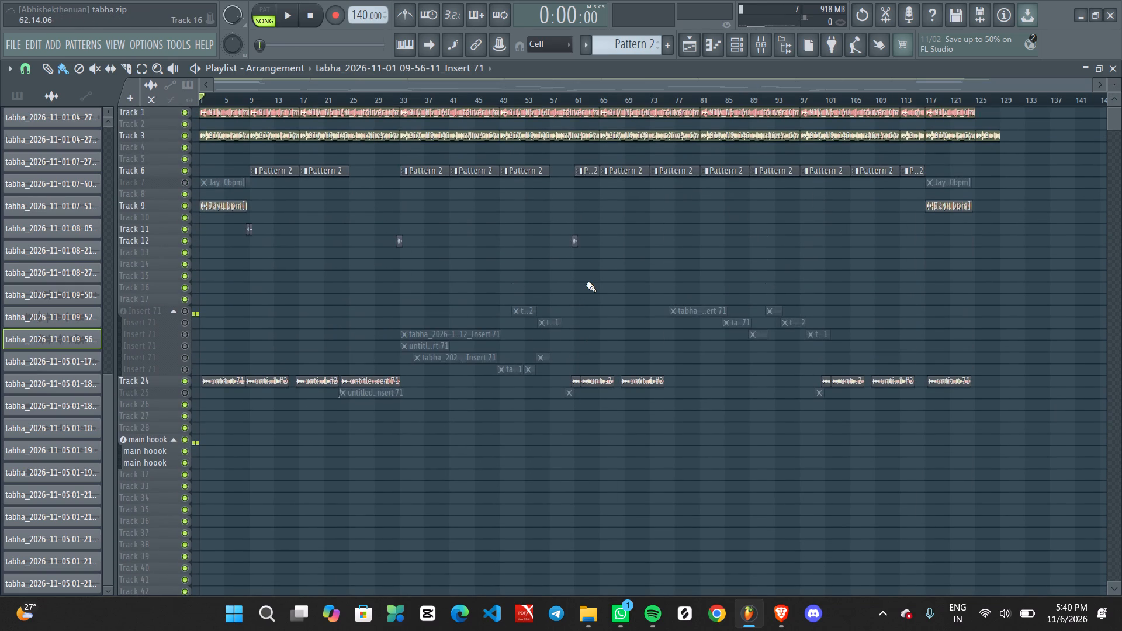
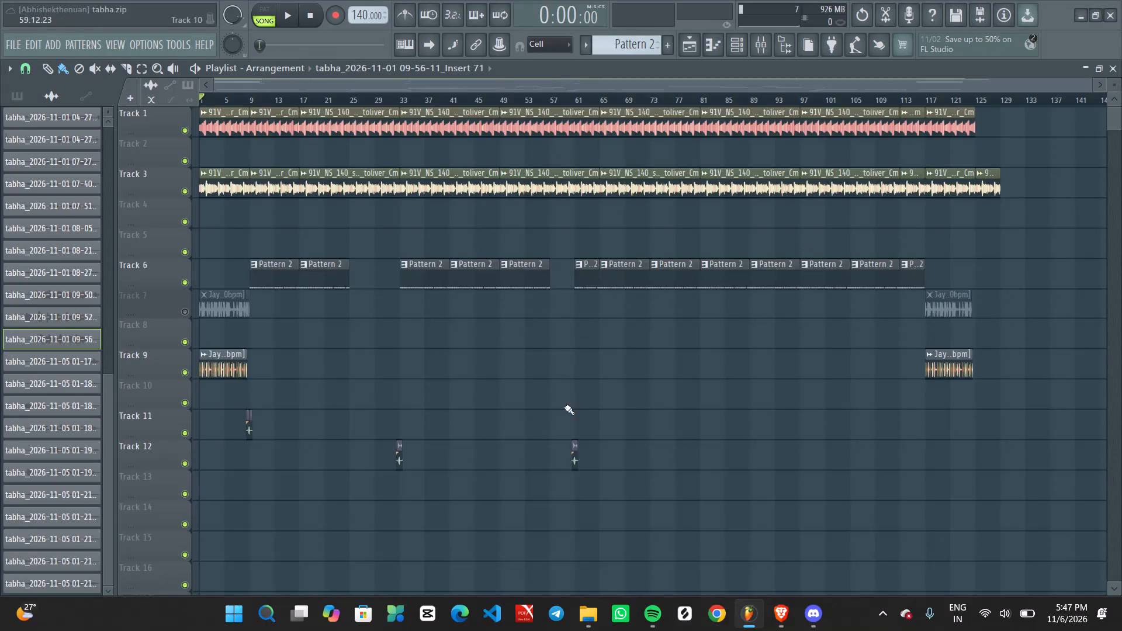
Examine the muted Insert 71 clips and the Track 24 vocals at several track heights.
{"action": "middle_click_drag", "start_coordinate": [553, 441], "coordinate": [831, 158]}
{"action": "middle_click_drag", "start_coordinate": [473, 535], "coordinate": [600, 250]}
{"action": "middle_click_drag", "start_coordinate": [299, 573], "coordinate": [421, 338]}
{"action": "scroll", "coordinate": [421, 337], "scroll_direction": "up", "scroll_amount": 1}
{"action": "middle_click_drag", "start_coordinate": [393, 359], "coordinate": [446, 452]}
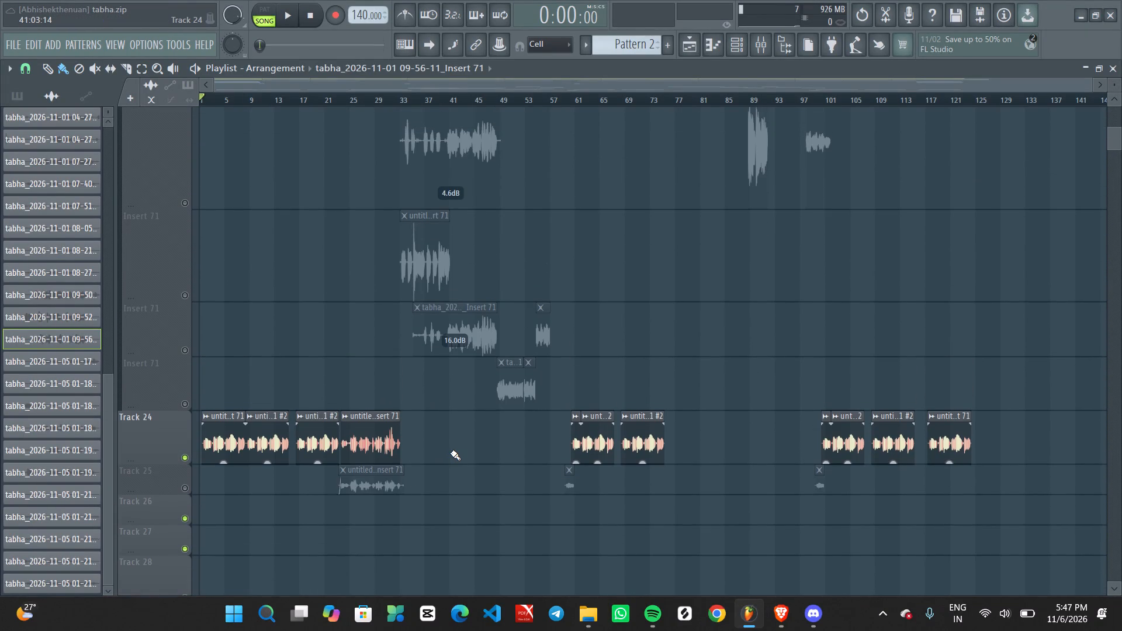
{"action": "scroll", "coordinate": [517, 357], "scroll_direction": "up", "scroll_amount": 5}
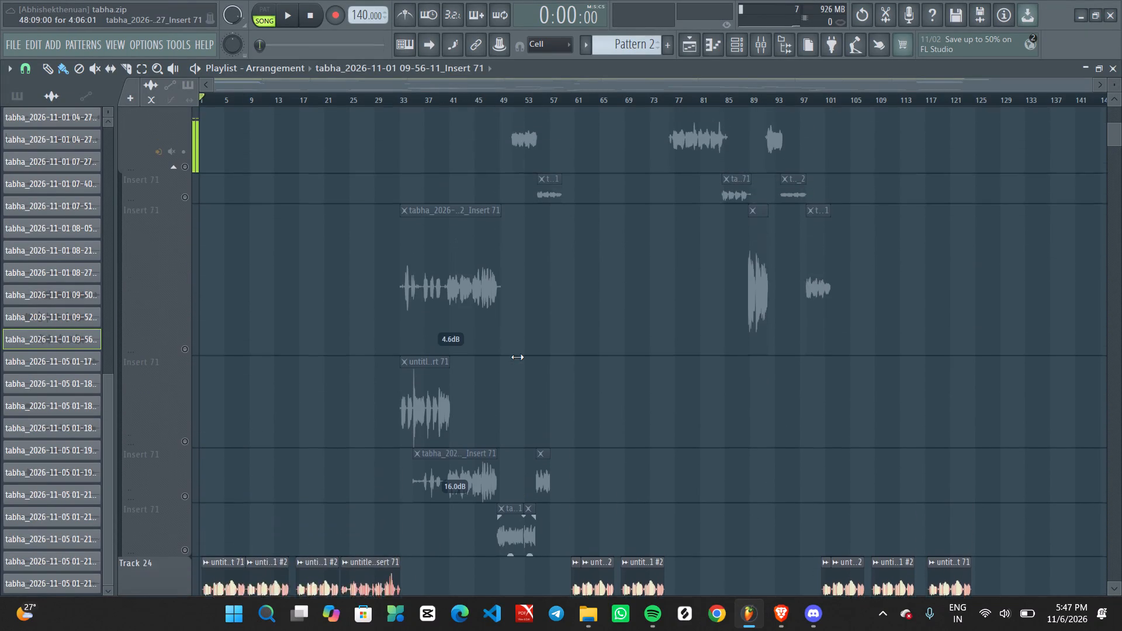
{"action": "scroll", "coordinate": [528, 356], "scroll_direction": "up", "scroll_amount": 8}
{"action": "scroll", "coordinate": [577, 346], "scroll_direction": "down", "scroll_amount": 6}
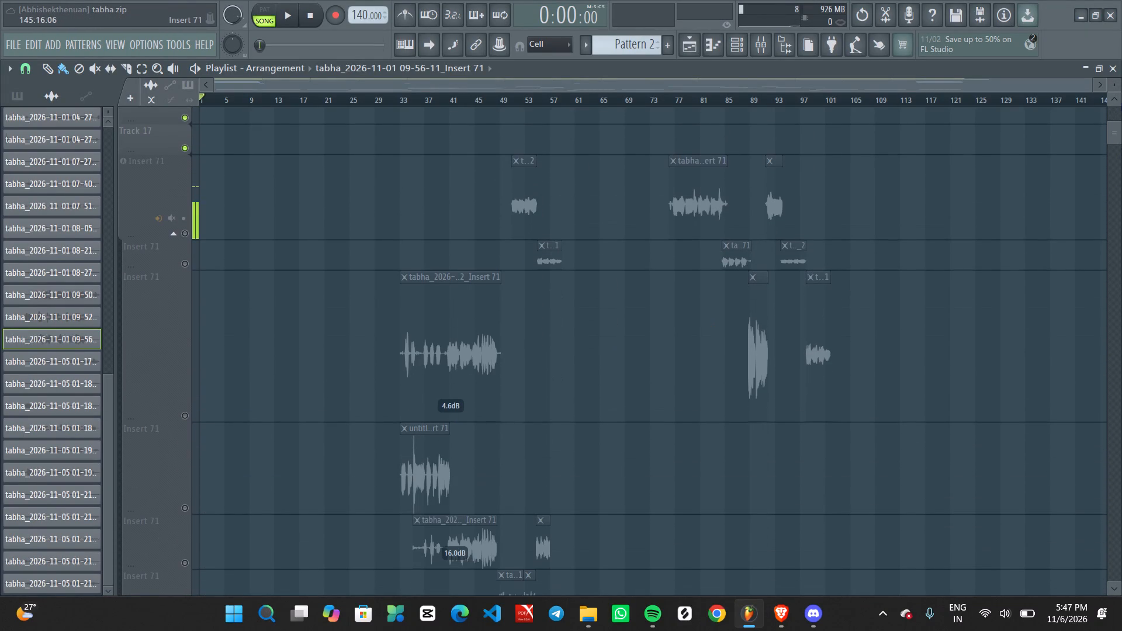
{"action": "scroll", "coordinate": [1118, 85], "scroll_direction": "down", "scroll_amount": 6}
{"action": "scroll", "coordinate": [1118, 85], "scroll_direction": "up", "scroll_amount": 1}
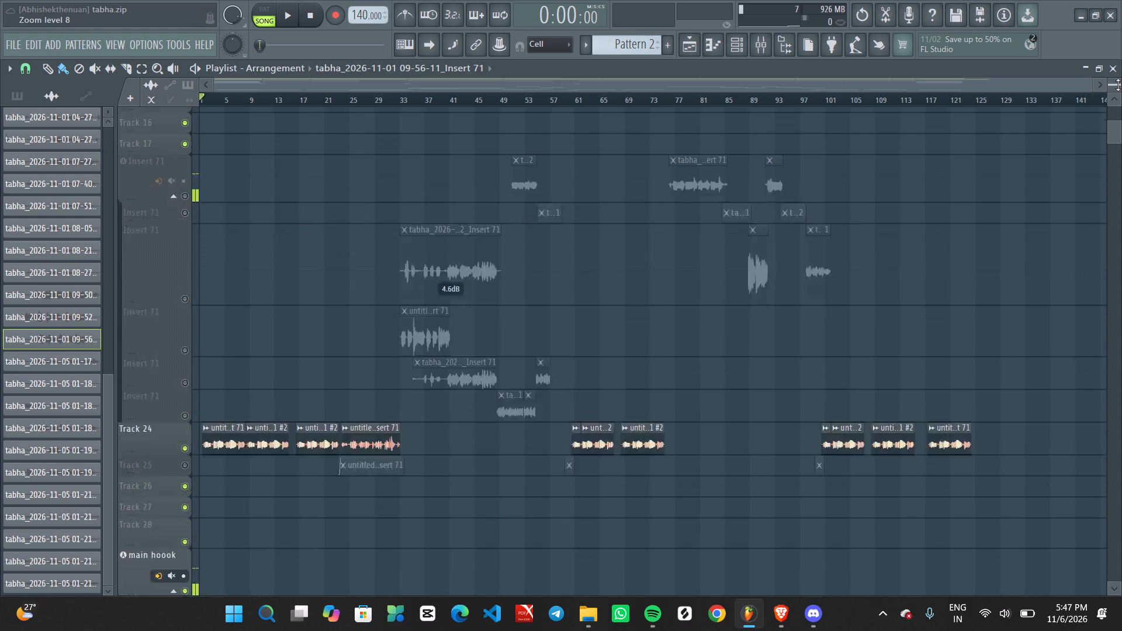
{"action": "scroll", "coordinate": [1118, 85], "scroll_direction": "up", "scroll_amount": 2}
{"action": "middle_click_drag", "start_coordinate": [569, 426], "coordinate": [867, 273]}
{"action": "scroll", "coordinate": [1119, 82], "scroll_direction": "down", "scroll_amount": 1}
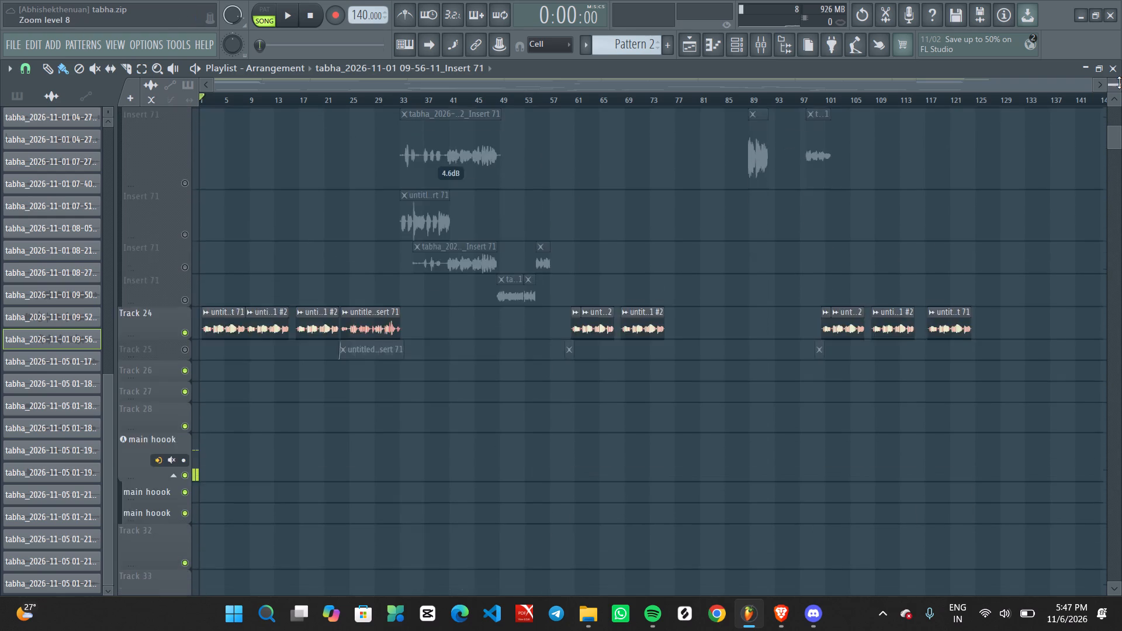
{"action": "scroll", "coordinate": [1119, 82], "scroll_direction": "down", "scroll_amount": 2}
{"action": "scroll", "coordinate": [871, 231], "scroll_direction": "up", "scroll_amount": 7}
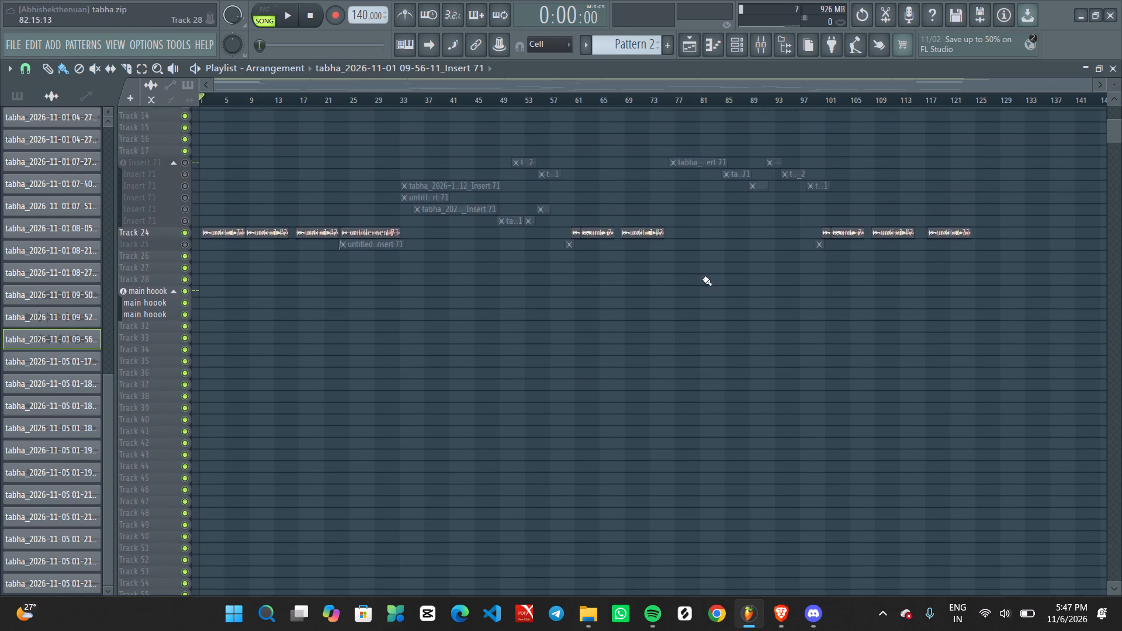
{"action": "scroll", "coordinate": [707, 279], "scroll_direction": "up", "scroll_amount": 4}
{"action": "scroll", "coordinate": [1121, 82], "scroll_direction": "up", "scroll_amount": 1}
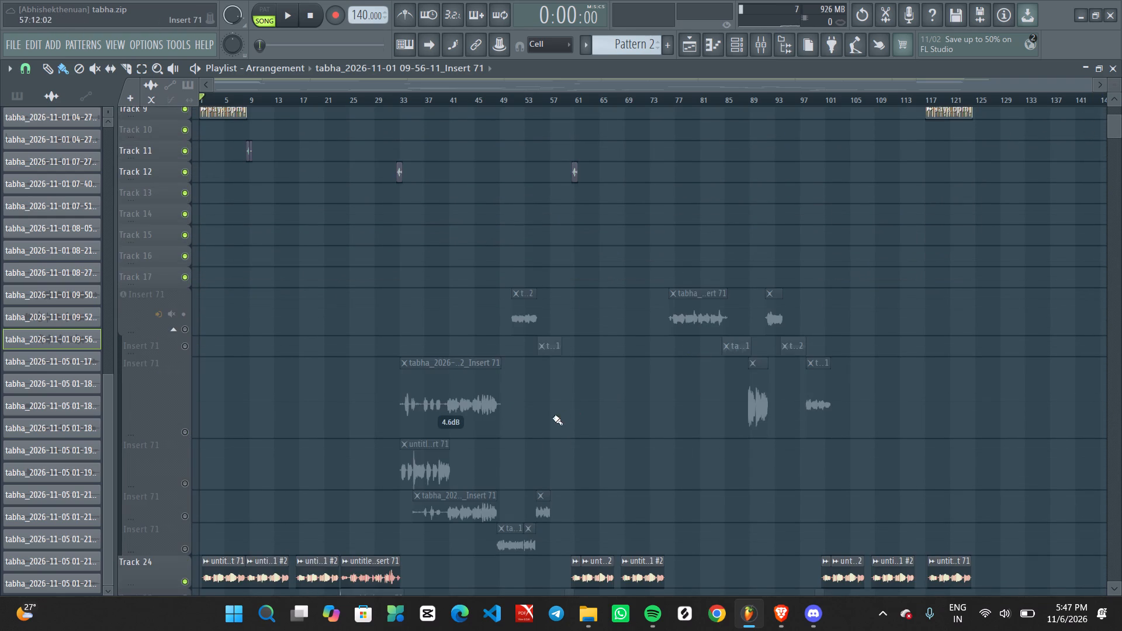
Compare the Insert 71 clips with the Track 24 vocals and the empty main hoook group below them.
{"action": "middle_click_drag", "start_coordinate": [532, 444], "coordinate": [674, 329]}
{"action": "middle_click_drag", "start_coordinate": [506, 446], "coordinate": [529, 400]}
{"action": "middle_click_drag", "start_coordinate": [512, 486], "coordinate": [531, 400]}
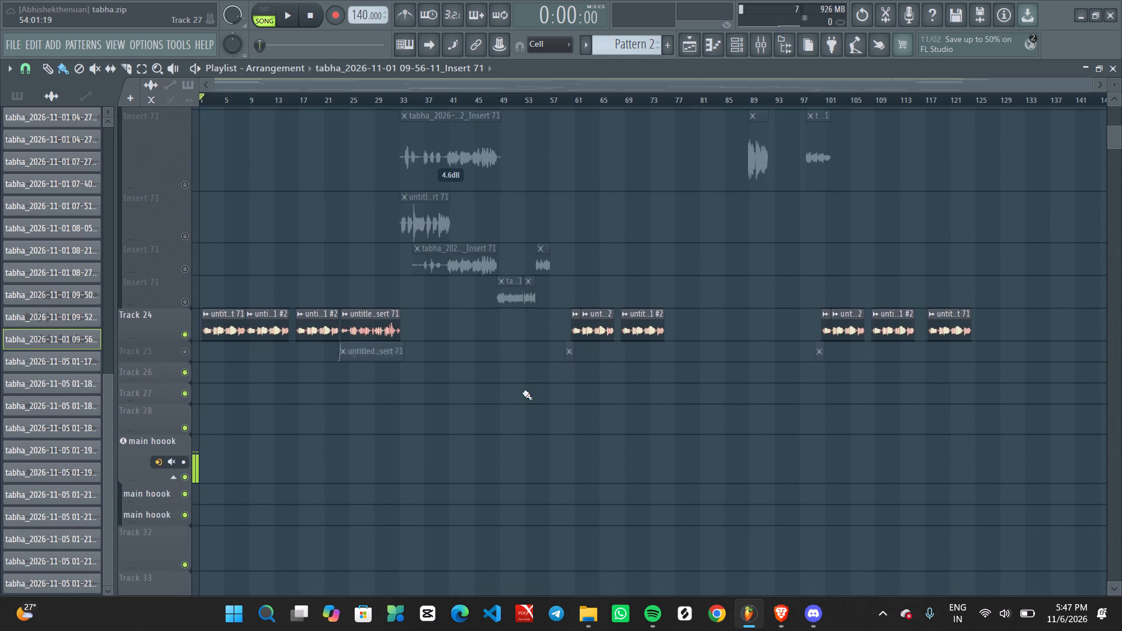
{"action": "middle_click_drag", "start_coordinate": [477, 351], "coordinate": [501, 473]}
{"action": "middle_click_drag", "start_coordinate": [435, 390], "coordinate": [449, 492]}
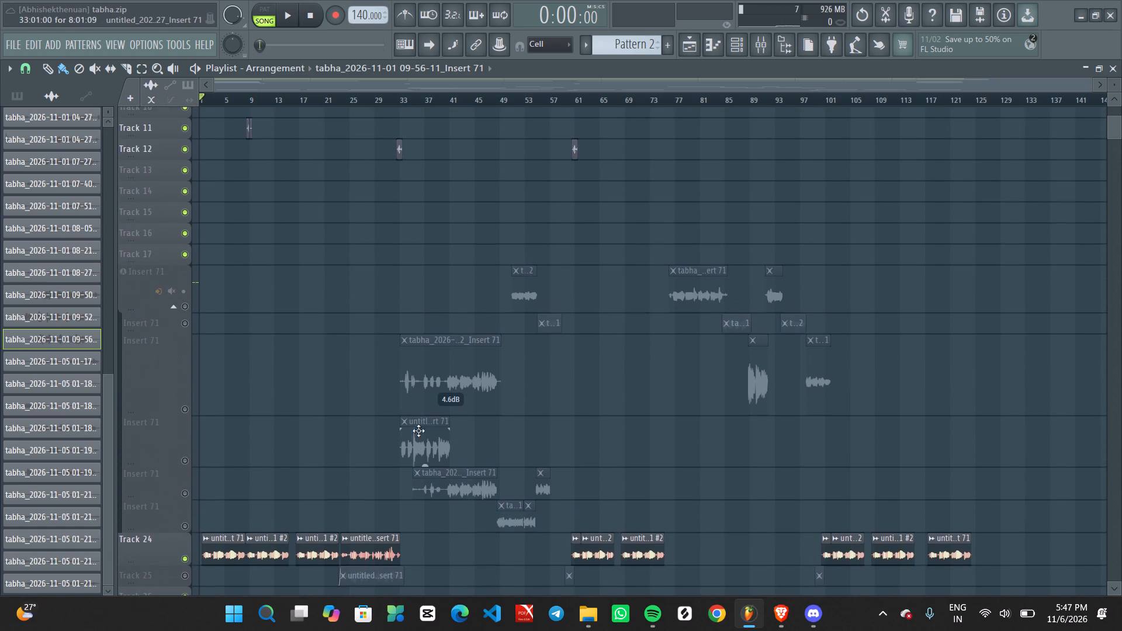
{"action": "middle_click_drag", "start_coordinate": [418, 445], "coordinate": [475, 235]}
{"action": "middle_click_drag", "start_coordinate": [481, 441], "coordinate": [500, 361]}
{"action": "scroll", "coordinate": [498, 371], "scroll_direction": "up", "scroll_amount": 1}
{"action": "middle_click_drag", "start_coordinate": [456, 322], "coordinate": [469, 417]}
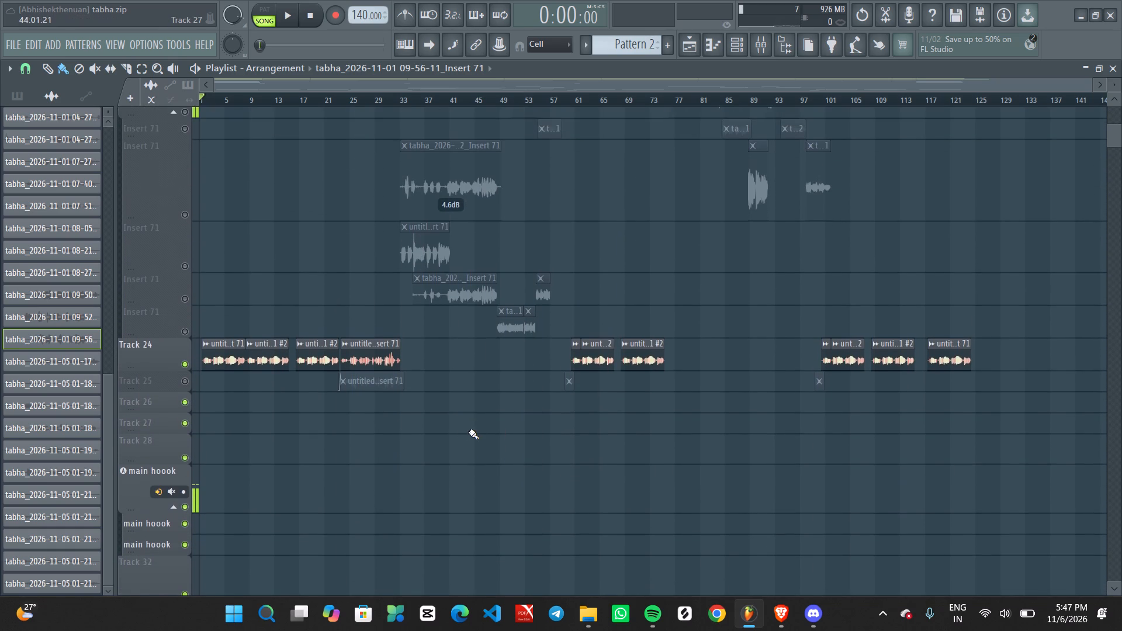
{"action": "middle_click_drag", "start_coordinate": [438, 370], "coordinate": [456, 505]}
{"action": "middle_click_drag", "start_coordinate": [453, 471], "coordinate": [483, 339]}
{"action": "middle_click_drag", "start_coordinate": [471, 416], "coordinate": [530, 258]}
{"action": "middle_click_drag", "start_coordinate": [538, 411], "coordinate": [550, 346]}
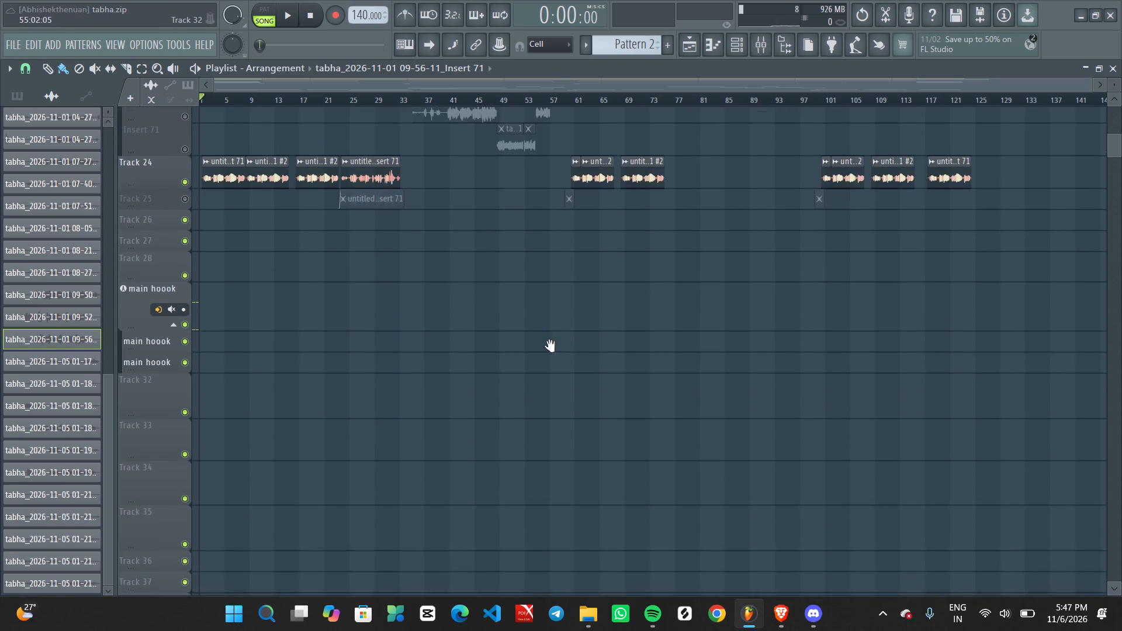
{"action": "middle_click_drag", "start_coordinate": [550, 346], "coordinate": [554, 335]}
{"action": "middle_click_drag", "start_coordinate": [566, 254], "coordinate": [569, 397]}
{"action": "middle_click_drag", "start_coordinate": [467, 239], "coordinate": [490, 367]}
{"action": "middle_click_drag", "start_coordinate": [434, 268], "coordinate": [472, 397]}
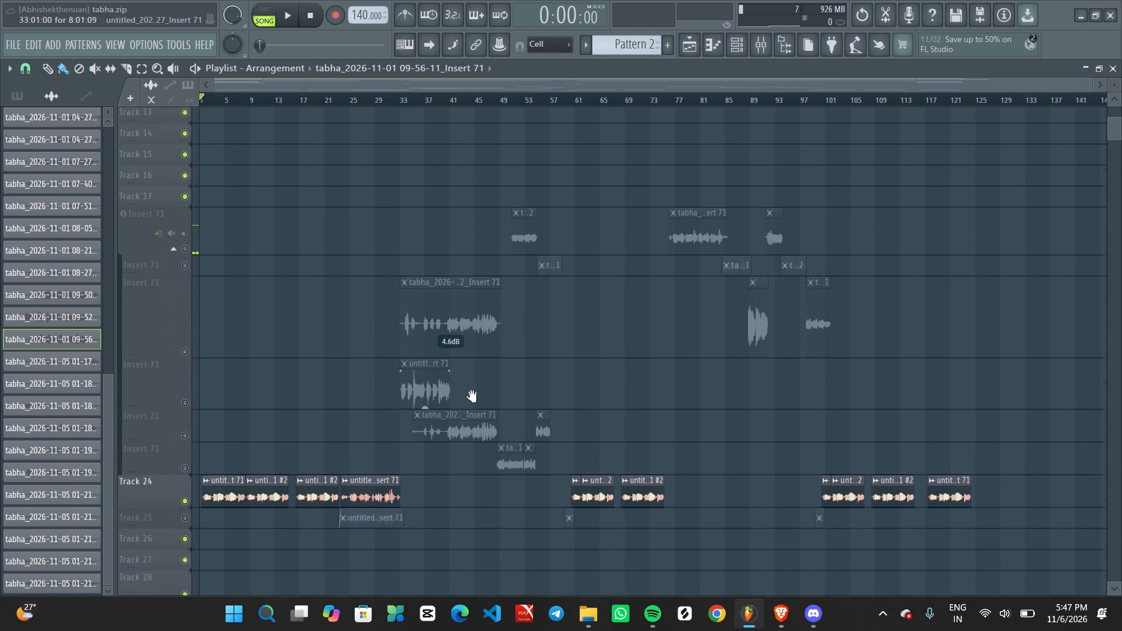
{"action": "middle_click_drag", "start_coordinate": [472, 397], "coordinate": [472, 400]}
{"action": "middle_click_drag", "start_coordinate": [476, 450], "coordinate": [493, 307]}
Review the playlist from the Track 3 loops past the Insert 71 clips to main hoook, returning to Track 1.
{"action": "scroll", "coordinate": [491, 335], "scroll_direction": "up", "scroll_amount": 1}
{"action": "middle_click_drag", "start_coordinate": [482, 318], "coordinate": [500, 472]}
{"action": "middle_click_drag", "start_coordinate": [434, 265], "coordinate": [467, 449]}
{"action": "middle_click_drag", "start_coordinate": [394, 258], "coordinate": [413, 355]}
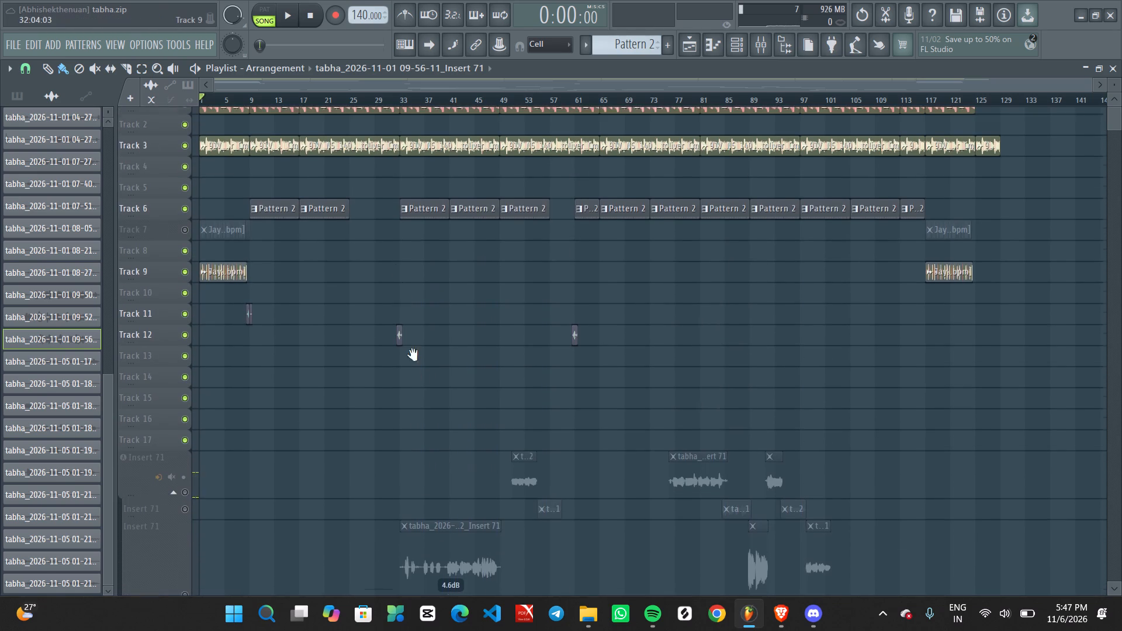
{"action": "middle_click_drag", "start_coordinate": [413, 355], "coordinate": [420, 415]}
{"action": "middle_click_drag", "start_coordinate": [449, 209], "coordinate": [476, 167]}
{"action": "middle_click_drag", "start_coordinate": [505, 373], "coordinate": [514, 233]}
{"action": "middle_click_drag", "start_coordinate": [494, 437], "coordinate": [496, 320]}
{"action": "middle_click_drag", "start_coordinate": [496, 421], "coordinate": [491, 375]}
{"action": "middle_click_drag", "start_coordinate": [482, 440], "coordinate": [479, 410]}
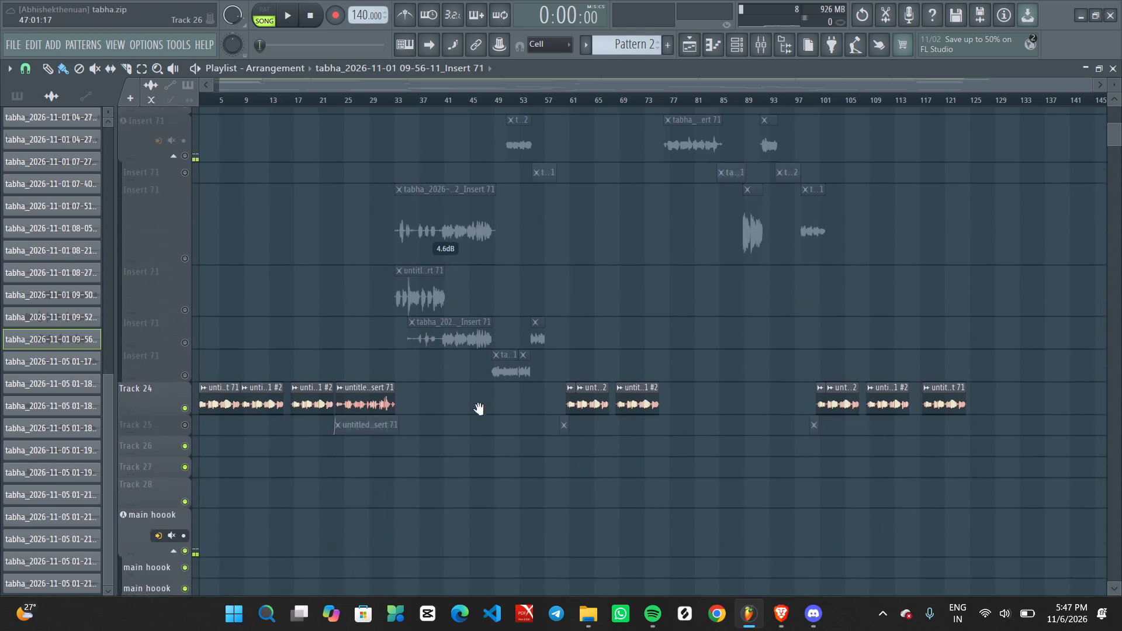
{"action": "middle_click_drag", "start_coordinate": [479, 410], "coordinate": [473, 387]}
{"action": "middle_click_drag", "start_coordinate": [470, 486], "coordinate": [475, 391]}
{"action": "middle_click_drag", "start_coordinate": [466, 391], "coordinate": [544, 395]}
{"action": "middle_click_drag", "start_coordinate": [375, 384], "coordinate": [431, 430]}
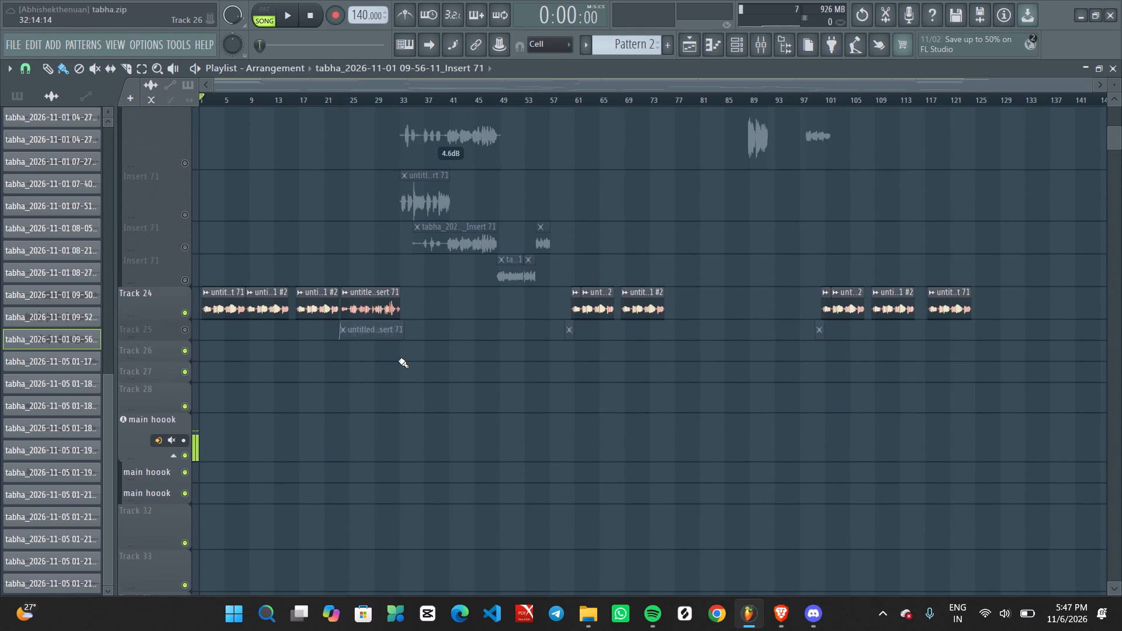
{"action": "scroll", "coordinate": [399, 360], "scroll_direction": "up", "scroll_amount": 12}
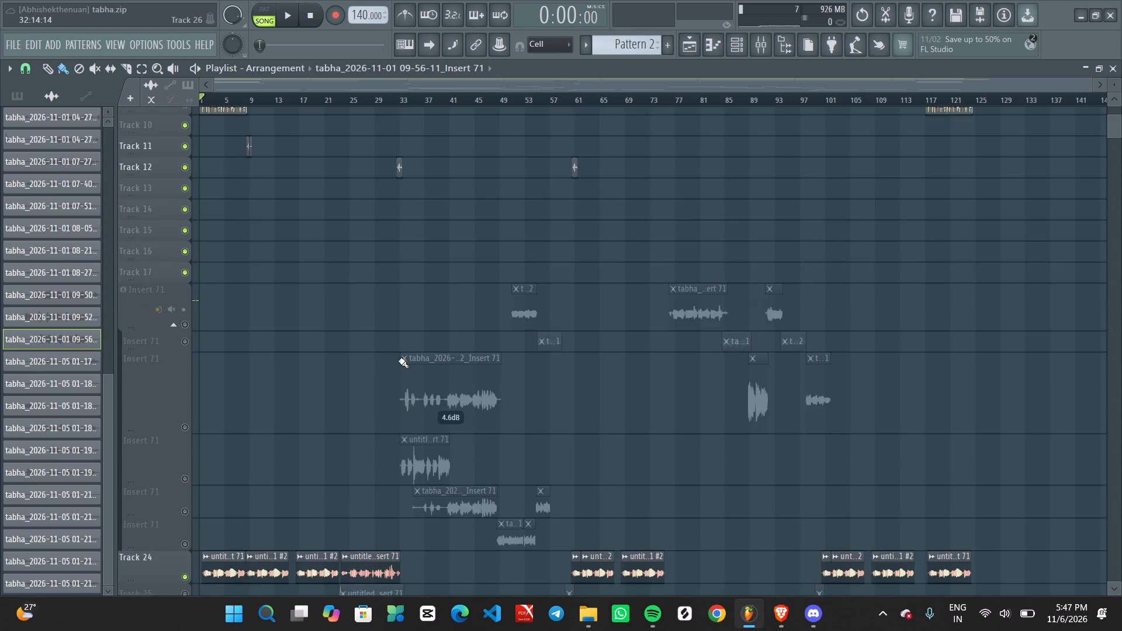
{"action": "scroll", "coordinate": [399, 360], "scroll_direction": "up", "scroll_amount": 19}
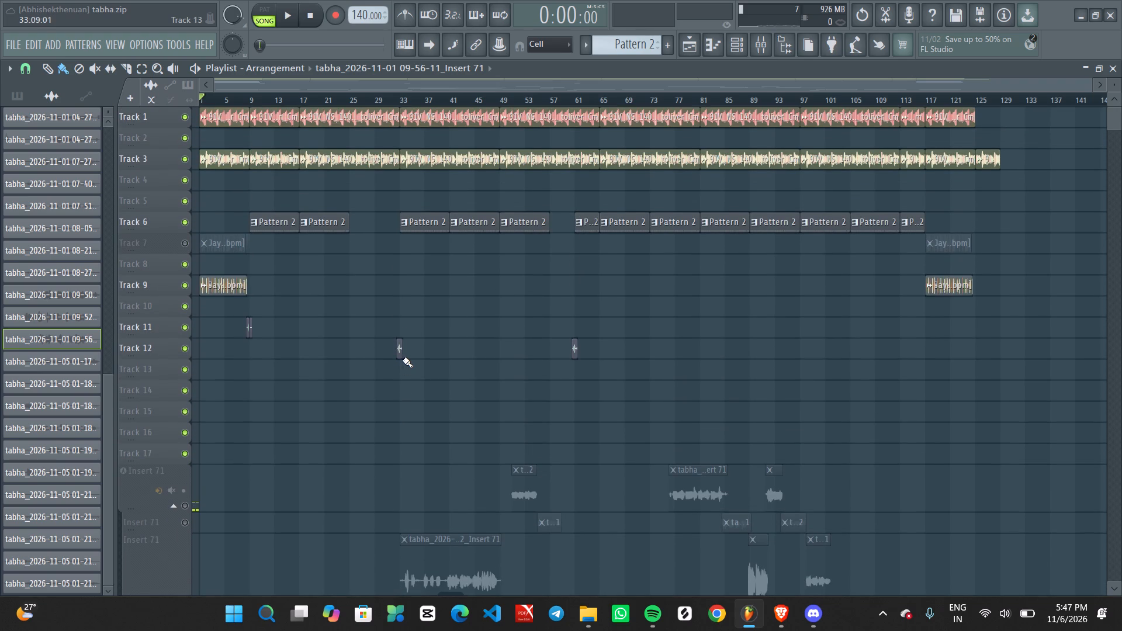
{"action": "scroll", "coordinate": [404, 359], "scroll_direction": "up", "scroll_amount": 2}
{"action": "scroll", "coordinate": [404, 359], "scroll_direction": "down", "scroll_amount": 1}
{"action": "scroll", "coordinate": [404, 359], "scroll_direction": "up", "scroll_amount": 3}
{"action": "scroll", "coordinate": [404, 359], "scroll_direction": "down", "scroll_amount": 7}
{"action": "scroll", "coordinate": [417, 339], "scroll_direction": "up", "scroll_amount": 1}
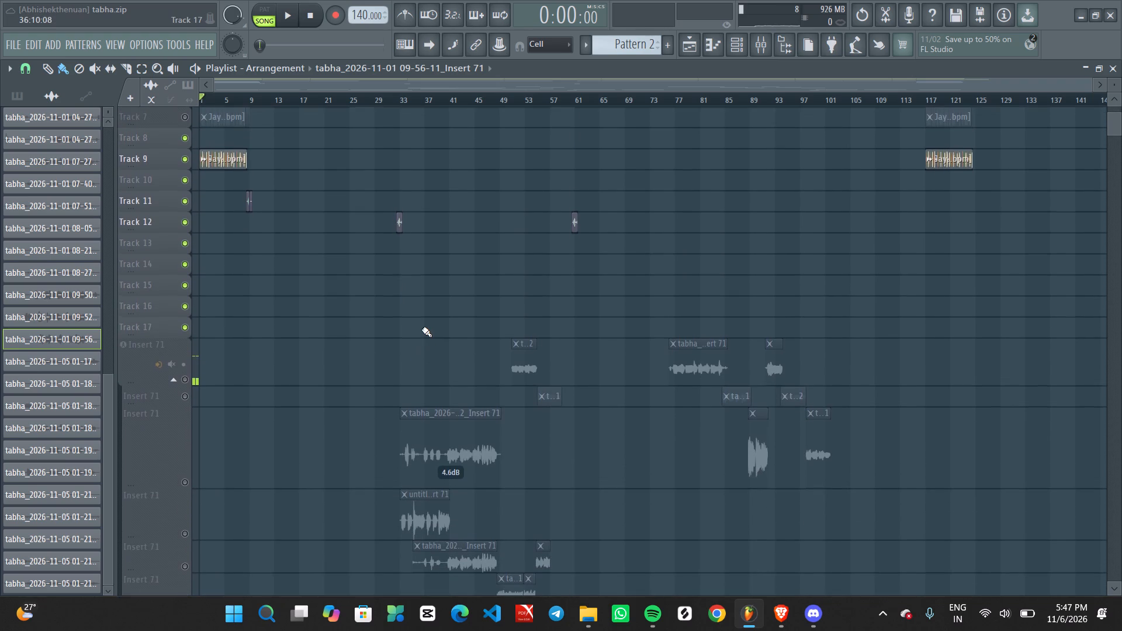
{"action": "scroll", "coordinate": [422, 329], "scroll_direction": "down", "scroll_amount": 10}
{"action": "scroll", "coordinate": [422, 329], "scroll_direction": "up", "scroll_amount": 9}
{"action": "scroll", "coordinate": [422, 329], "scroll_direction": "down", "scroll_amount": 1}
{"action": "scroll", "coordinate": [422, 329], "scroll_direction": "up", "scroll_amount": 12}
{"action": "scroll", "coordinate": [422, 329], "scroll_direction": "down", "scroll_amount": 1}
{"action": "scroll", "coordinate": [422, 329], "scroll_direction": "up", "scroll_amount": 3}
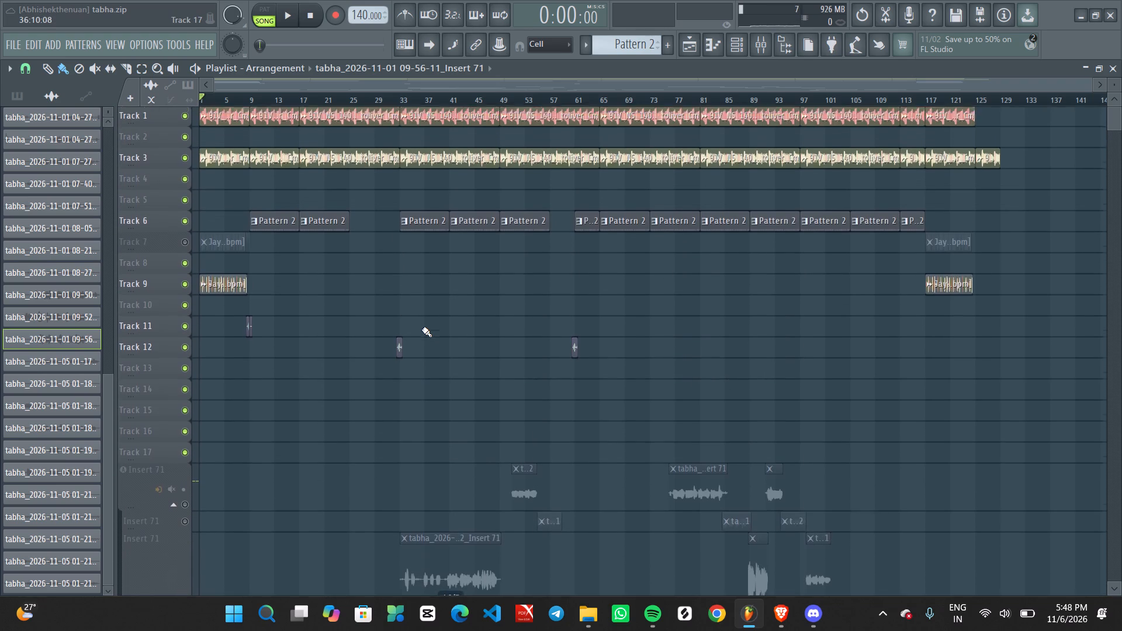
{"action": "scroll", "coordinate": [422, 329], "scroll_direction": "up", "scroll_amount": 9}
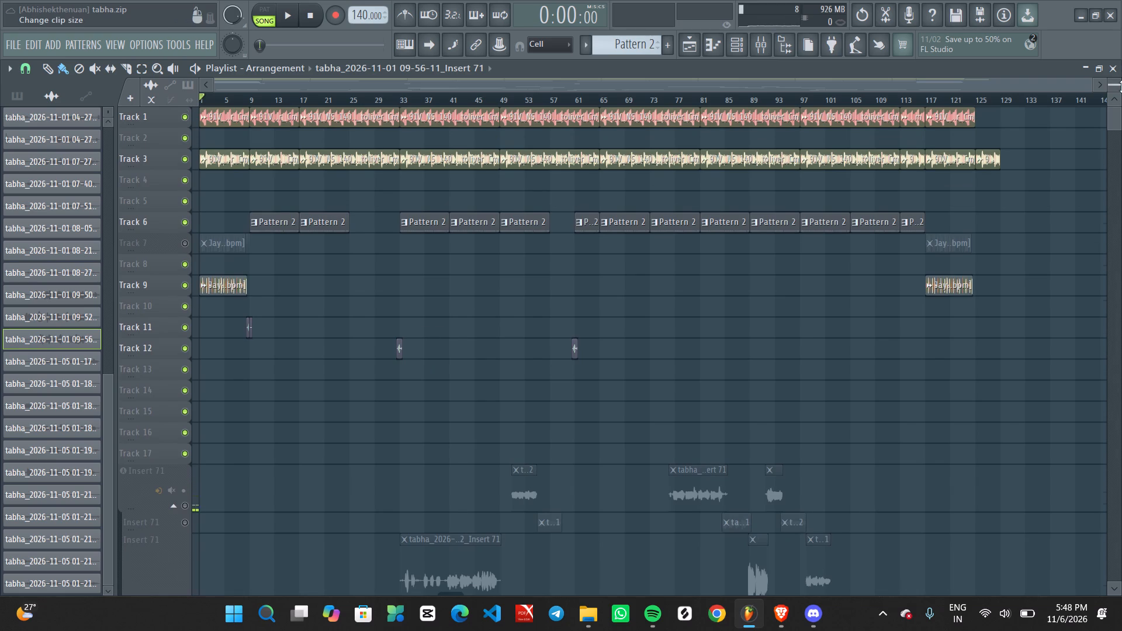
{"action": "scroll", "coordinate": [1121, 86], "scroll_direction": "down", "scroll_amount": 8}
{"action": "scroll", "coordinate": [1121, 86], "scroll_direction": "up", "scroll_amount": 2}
Inspect the Insert 71 waveforms and Track 24 vocals at a taller track height, going back up to Track 6.
{"action": "middle_click_drag", "start_coordinate": [567, 497], "coordinate": [656, 288]}
{"action": "middle_click_drag", "start_coordinate": [587, 547], "coordinate": [708, 270]}
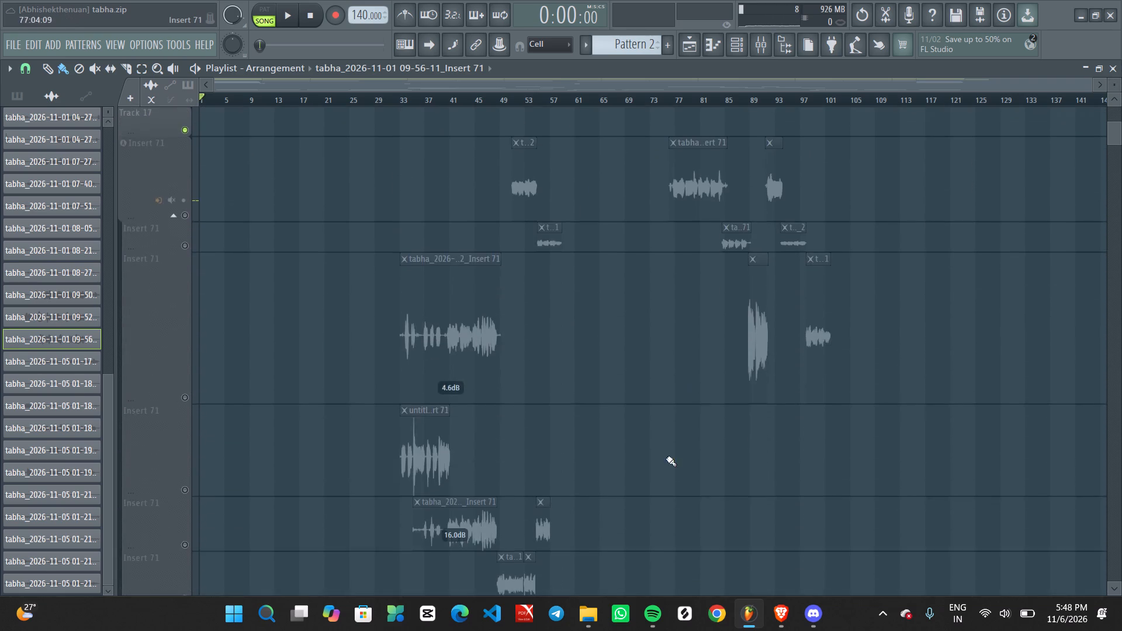
{"action": "middle_click_drag", "start_coordinate": [645, 502], "coordinate": [703, 330]}
{"action": "middle_click_drag", "start_coordinate": [631, 578], "coordinate": [660, 349]}
{"action": "middle_click_drag", "start_coordinate": [603, 579], "coordinate": [628, 398]}
{"action": "middle_click_drag", "start_coordinate": [582, 565], "coordinate": [610, 448]}
{"action": "middle_click_drag", "start_coordinate": [603, 495], "coordinate": [603, 630]}
{"action": "middle_click_drag", "start_coordinate": [507, 436], "coordinate": [470, 427]}
{"action": "middle_click_drag", "start_coordinate": [451, 421], "coordinate": [431, 394]}
{"action": "middle_click_drag", "start_coordinate": [430, 414], "coordinate": [410, 406]}
{"action": "middle_click_drag", "start_coordinate": [421, 435], "coordinate": [431, 449]}
{"action": "middle_click_drag", "start_coordinate": [407, 411], "coordinate": [475, 469]}
{"action": "middle_click_drag", "start_coordinate": [429, 413], "coordinate": [545, 563]}
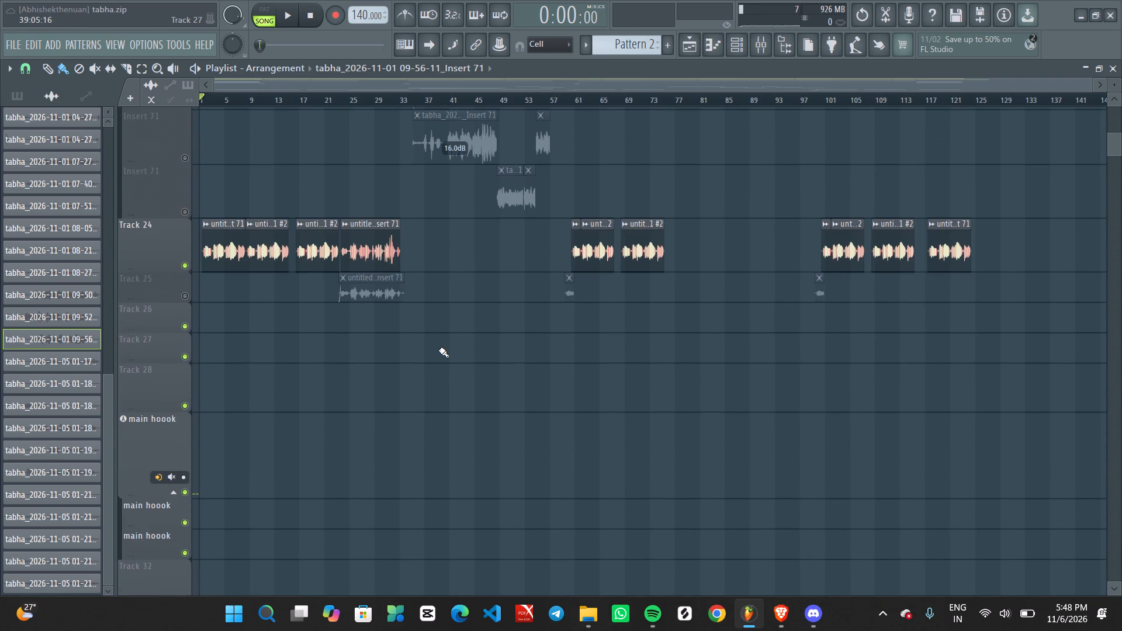
{"action": "middle_click_drag", "start_coordinate": [441, 264], "coordinate": [496, 516]}
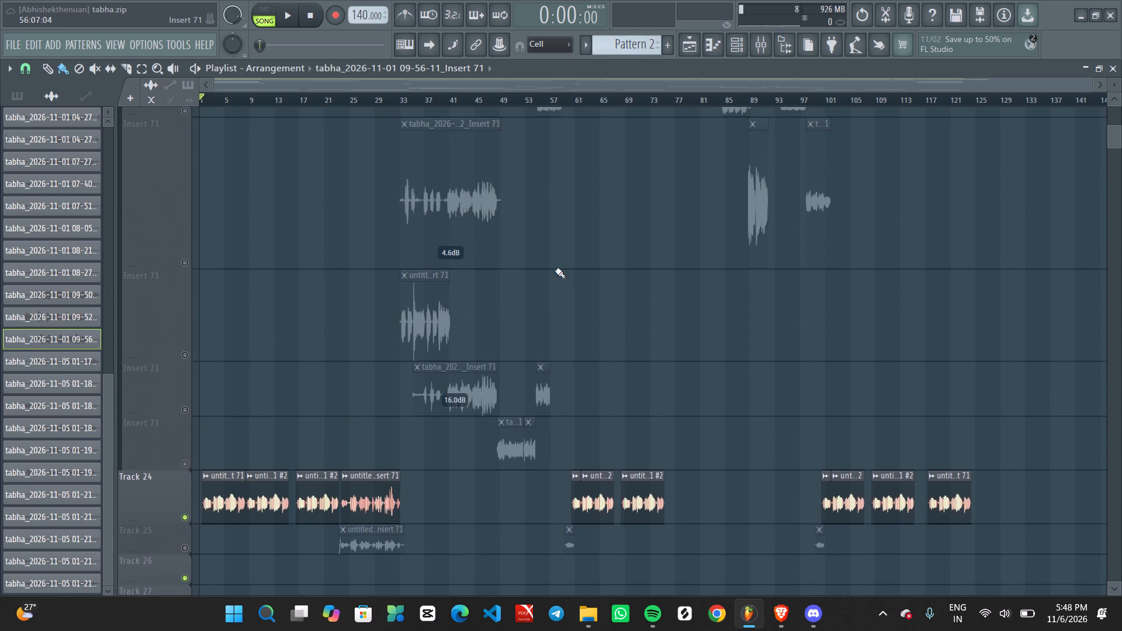
{"action": "middle_click_drag", "start_coordinate": [559, 260], "coordinate": [588, 501]}
{"action": "middle_click_drag", "start_coordinate": [629, 271], "coordinate": [681, 507]}
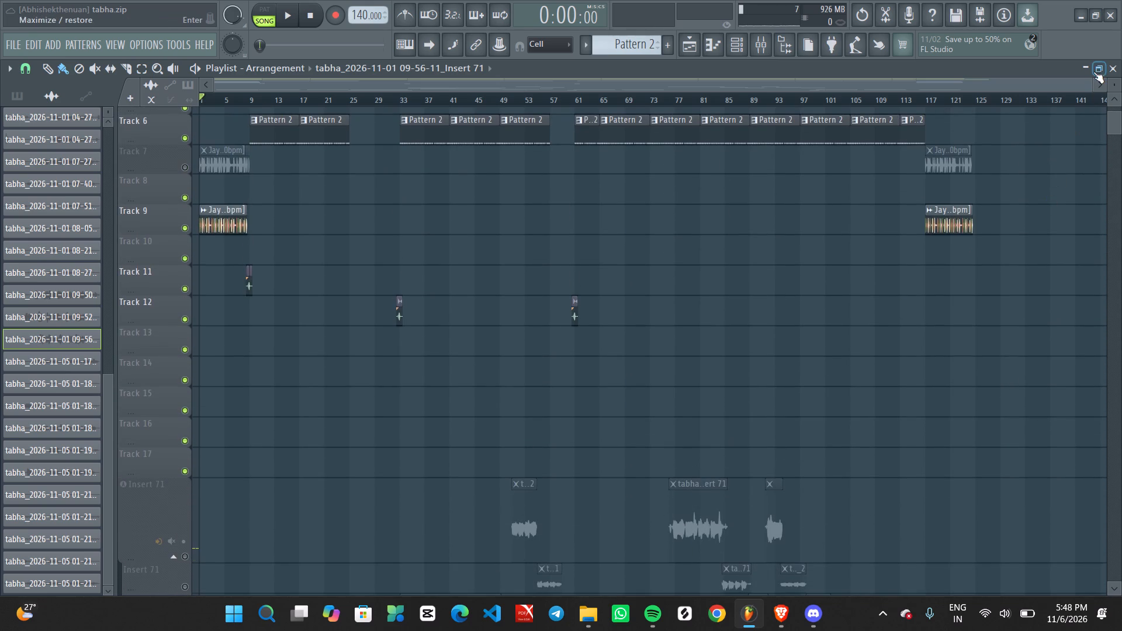
Look over the arrangement from Track 1 to the Insert 71 group in both compact and enlarged track views.
{"action": "scroll", "coordinate": [1114, 82], "scroll_direction": "down", "scroll_amount": 4}
{"action": "scroll", "coordinate": [476, 307], "scroll_direction": "up", "scroll_amount": 7}
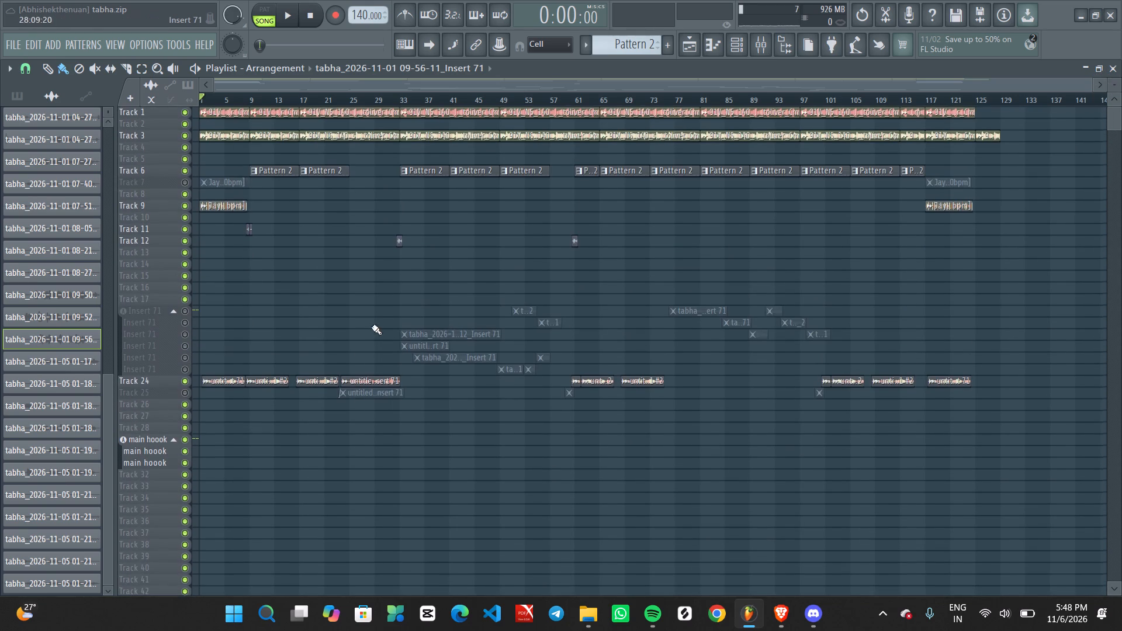
{"action": "scroll", "coordinate": [372, 327], "scroll_direction": "up", "scroll_amount": 2}
{"action": "scroll", "coordinate": [1119, 85], "scroll_direction": "up", "scroll_amount": 2}
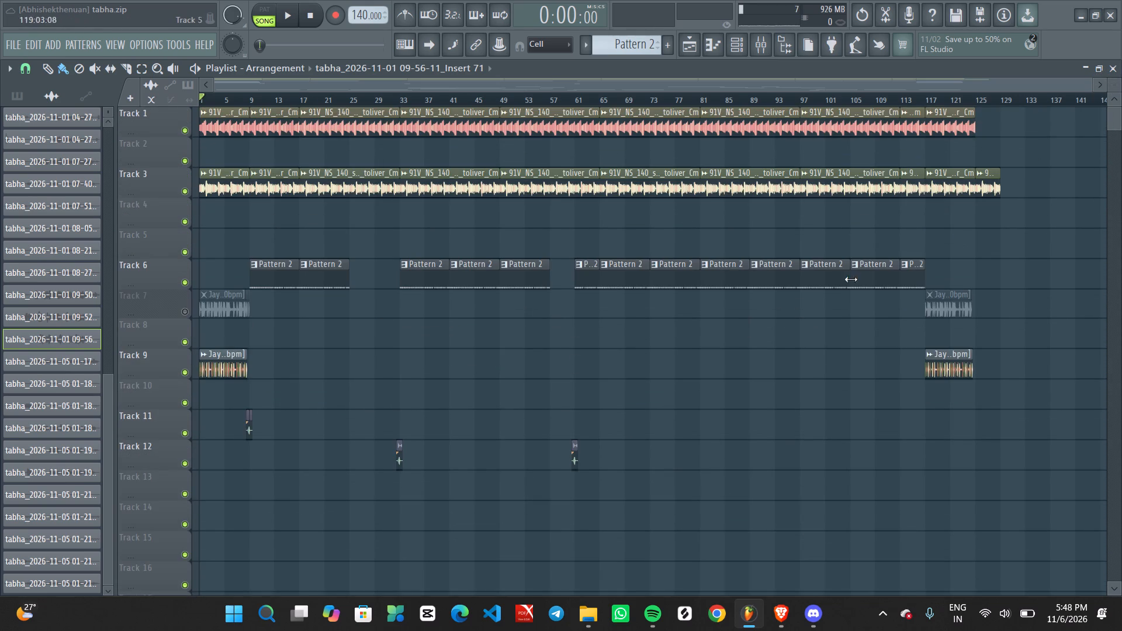
{"action": "middle_click_drag", "start_coordinate": [541, 463], "coordinate": [550, 268]}
{"action": "scroll", "coordinate": [545, 436], "scroll_direction": "up", "scroll_amount": 1}
{"action": "middle_click_drag", "start_coordinate": [578, 488], "coordinate": [592, 297]}
{"action": "middle_click_drag", "start_coordinate": [595, 523], "coordinate": [595, 371]}
{"action": "middle_click_drag", "start_coordinate": [566, 505], "coordinate": [566, 358]}
{"action": "scroll", "coordinate": [925, 304], "scroll_direction": "up", "scroll_amount": 7}
{"action": "scroll", "coordinate": [1064, 233], "scroll_direction": "up", "scroll_amount": 8}
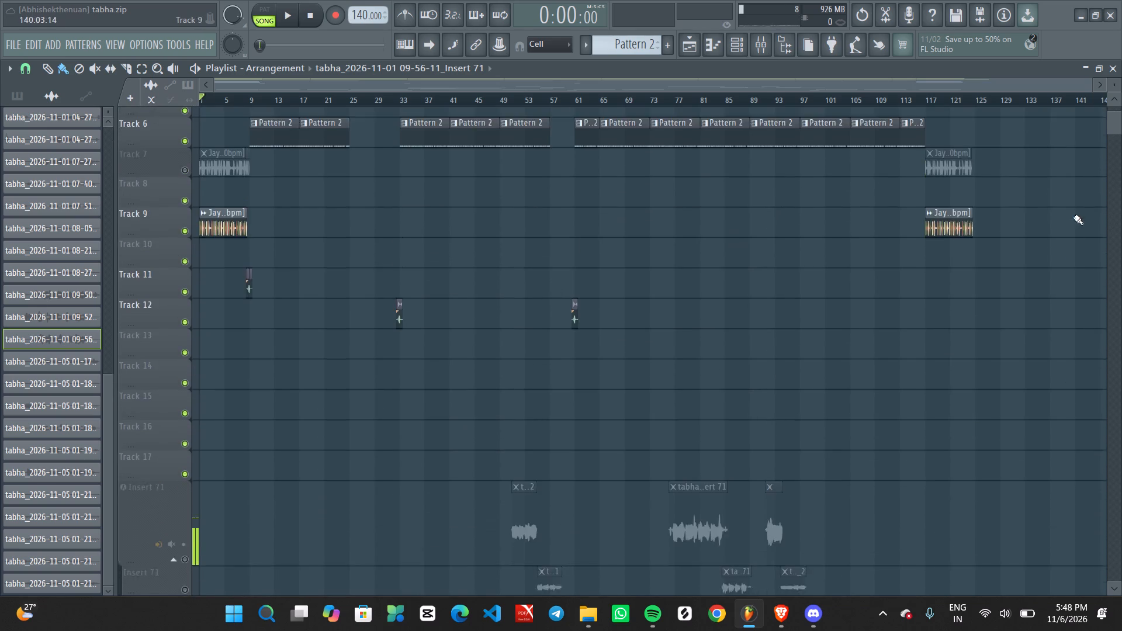
{"action": "scroll", "coordinate": [1073, 217], "scroll_direction": "up", "scroll_amount": 10}
{"action": "scroll", "coordinate": [1116, 85], "scroll_direction": "up", "scroll_amount": 1}
{"action": "scroll", "coordinate": [1116, 85], "scroll_direction": "down", "scroll_amount": 7}
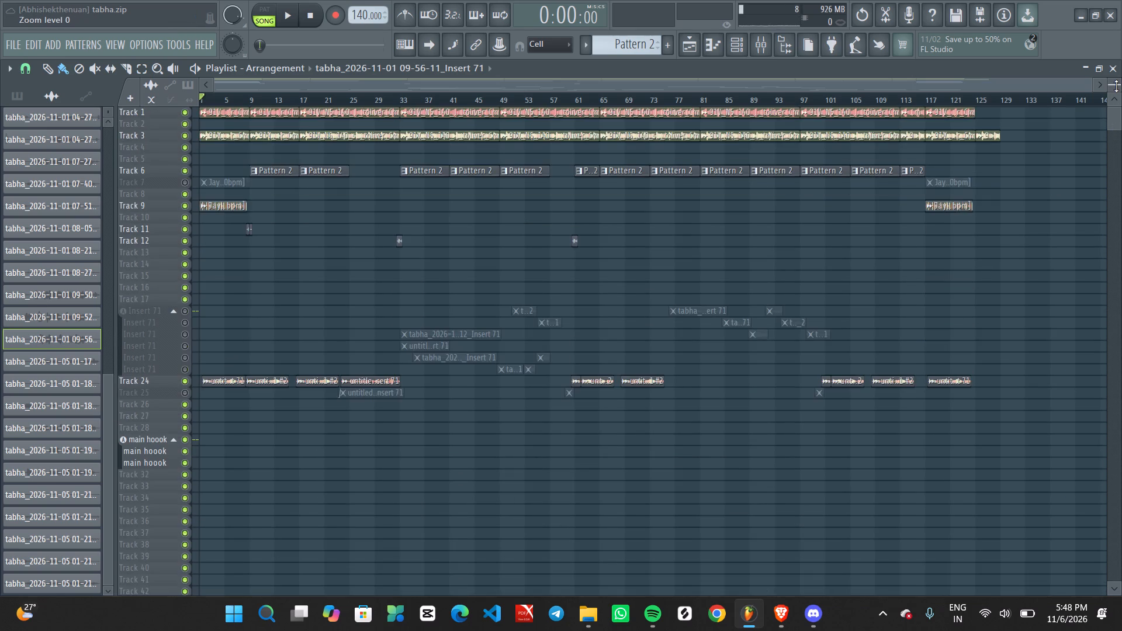
{"action": "scroll", "coordinate": [1116, 86], "scroll_direction": "up", "scroll_amount": 2}
Go down through the playlist from the Jay Cactus clips to the Track 24 vocals and the main hoook group.
{"action": "middle_click_drag", "start_coordinate": [394, 498], "coordinate": [411, 365]}
{"action": "middle_click_drag", "start_coordinate": [431, 491], "coordinate": [448, 376]}
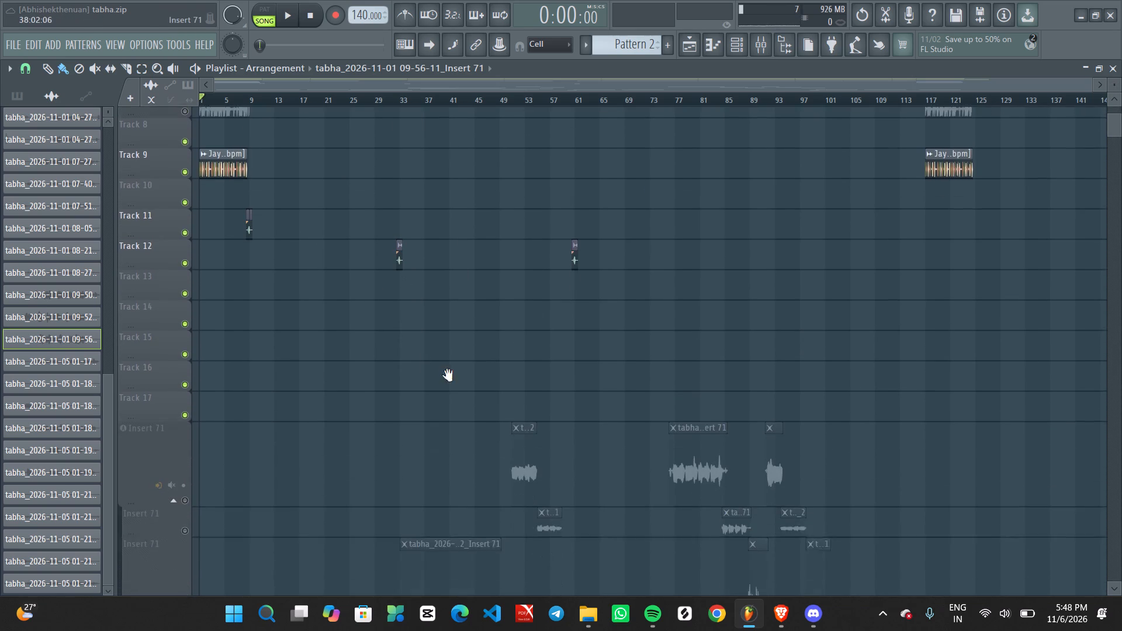
{"action": "middle_click_drag", "start_coordinate": [448, 376], "coordinate": [448, 343]}
{"action": "middle_click_drag", "start_coordinate": [453, 599], "coordinate": [460, 437]}
{"action": "middle_click_drag", "start_coordinate": [462, 545], "coordinate": [502, 386]}
{"action": "middle_click_drag", "start_coordinate": [516, 558], "coordinate": [541, 402]}
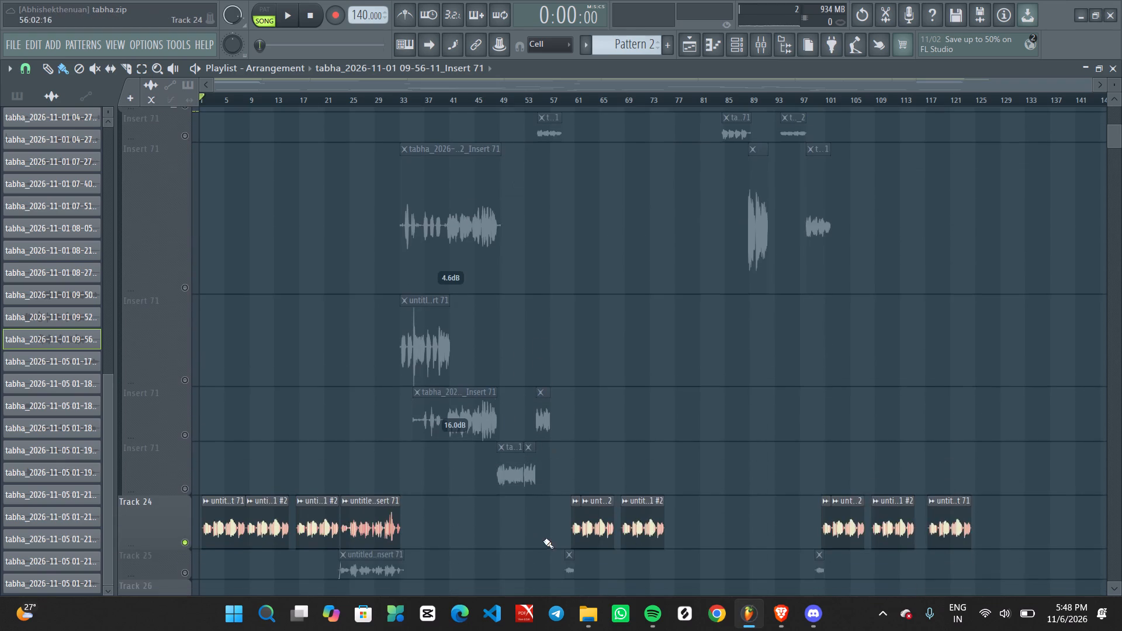
{"action": "middle_click_drag", "start_coordinate": [552, 518], "coordinate": [554, 362]}
{"action": "middle_click_drag", "start_coordinate": [470, 458], "coordinate": [480, 402]}
Look through the project's audio clip list, from the 91V and Jay Cactus samples to the tabha recordings.
{"action": "scroll", "coordinate": [481, 402], "scroll_direction": "up", "scroll_amount": 1}
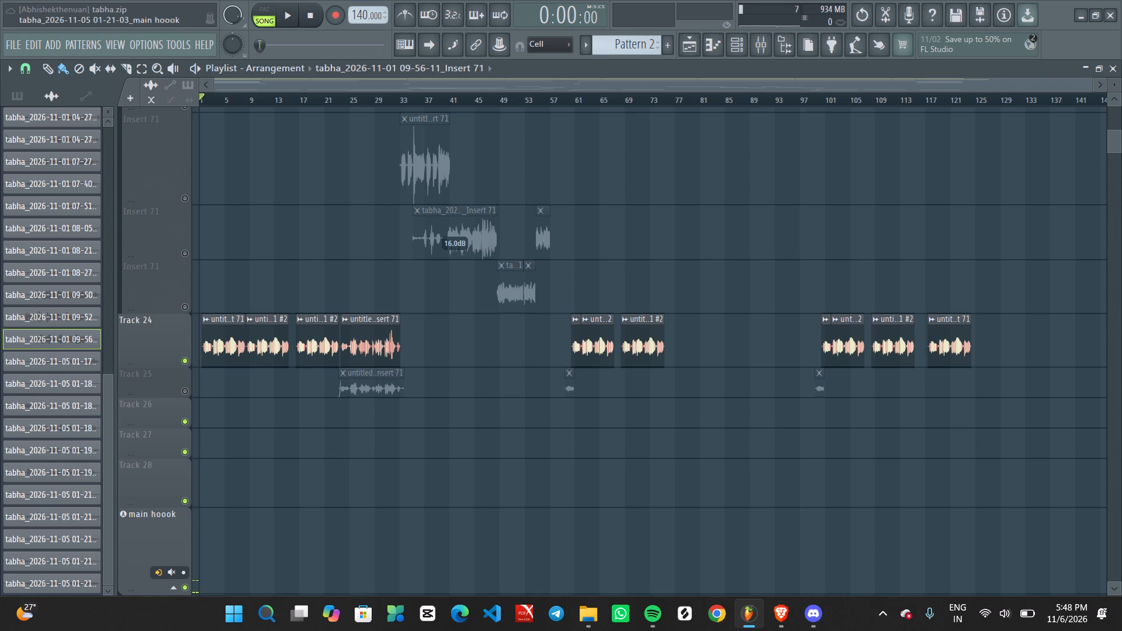
{"action": "scroll", "coordinate": [34, 413], "scroll_direction": "down", "scroll_amount": 9}
{"action": "scroll", "coordinate": [47, 416], "scroll_direction": "up", "scroll_amount": 10}
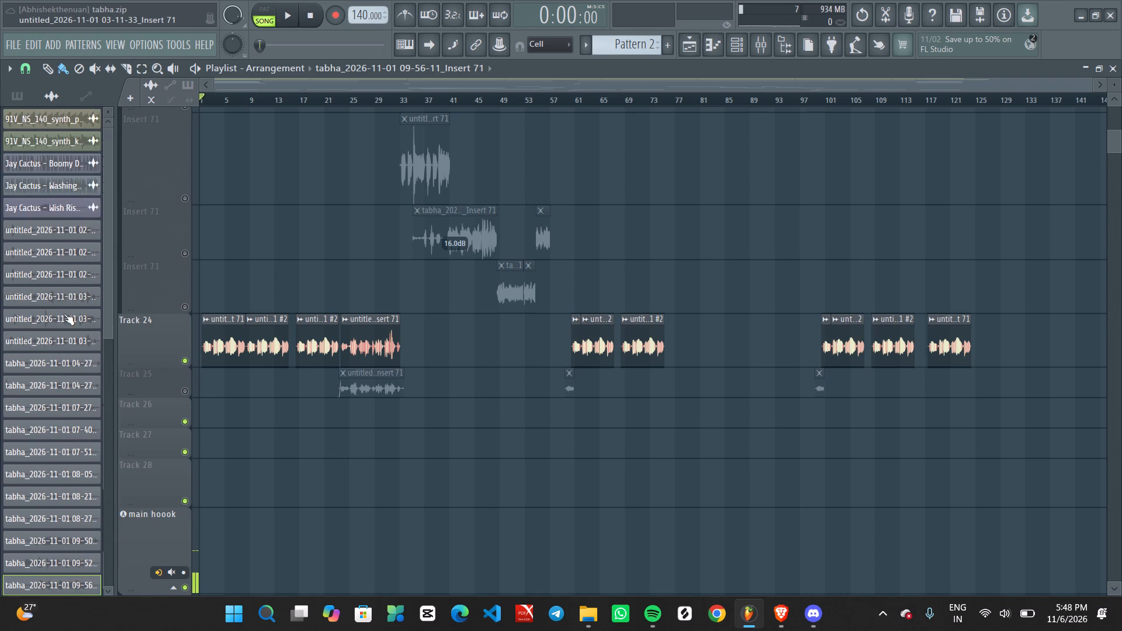
{"action": "scroll", "coordinate": [70, 290], "scroll_direction": "up", "scroll_amount": 5}
{"action": "left_click_drag", "start_coordinate": [112, 284], "coordinate": [136, 525]}
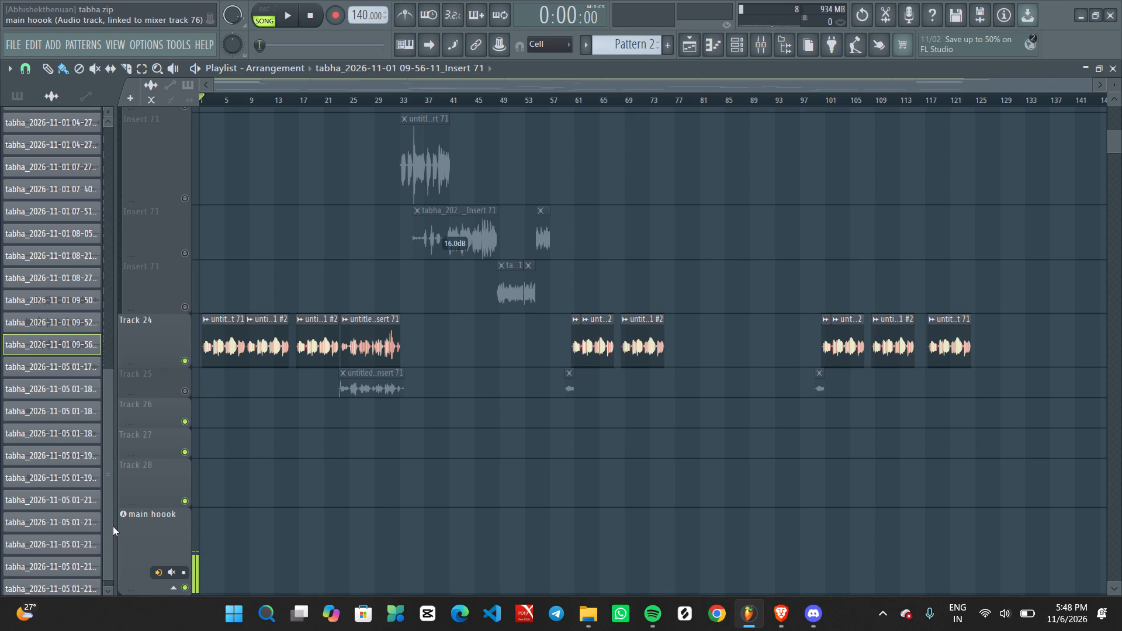
{"action": "left_click_drag", "start_coordinate": [106, 526], "coordinate": [105, 258]}
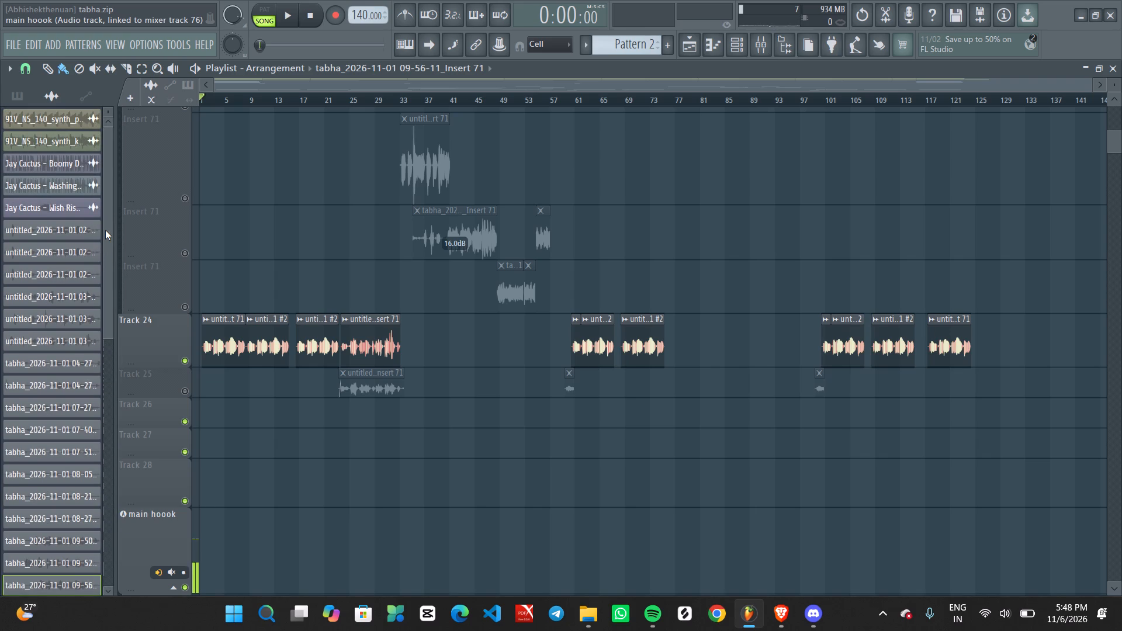
{"action": "left_click_drag", "start_coordinate": [108, 237], "coordinate": [107, 500]}
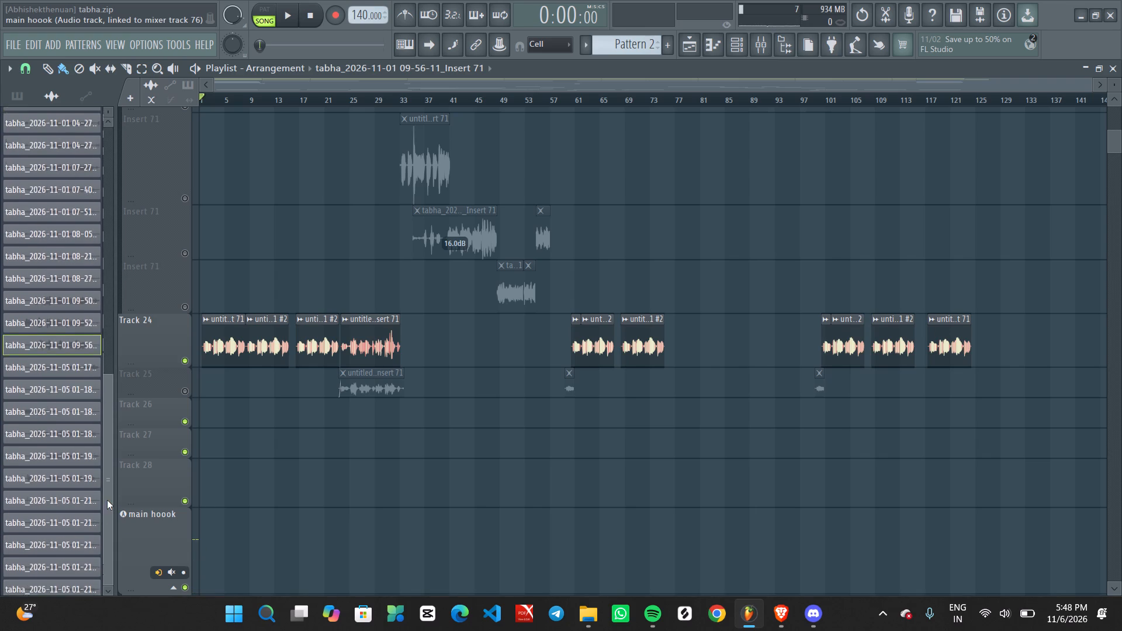
{"action": "left_click_drag", "start_coordinate": [107, 500], "coordinate": [114, 184]}
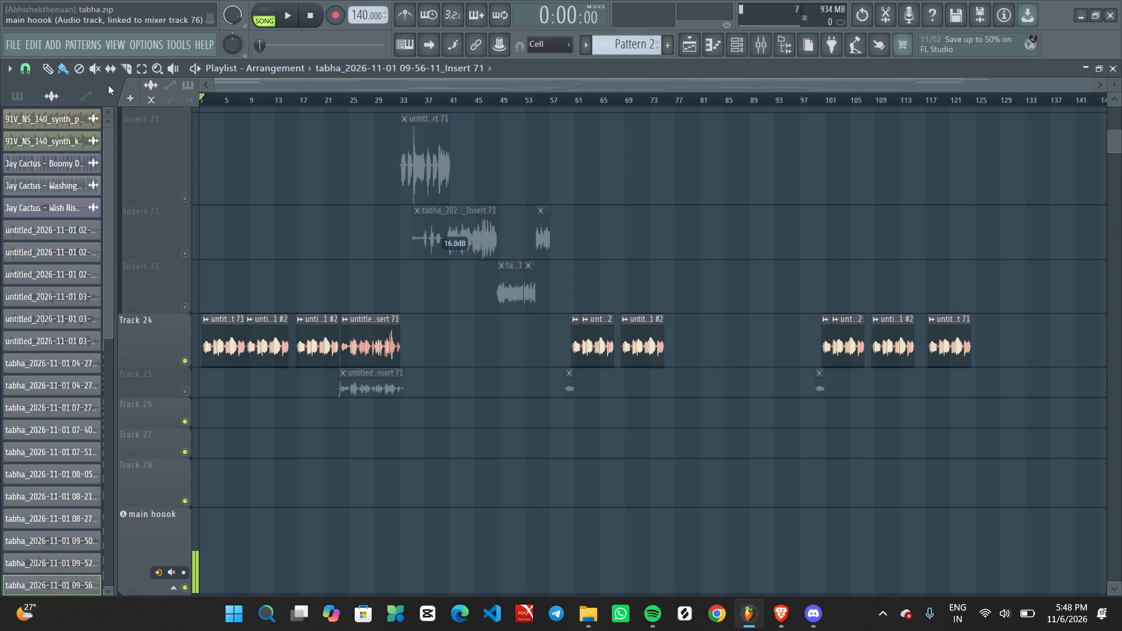
{"action": "left_click", "coordinate": [108, 85]}
{"action": "left_click_drag", "start_coordinate": [107, 175], "coordinate": [104, 306]}
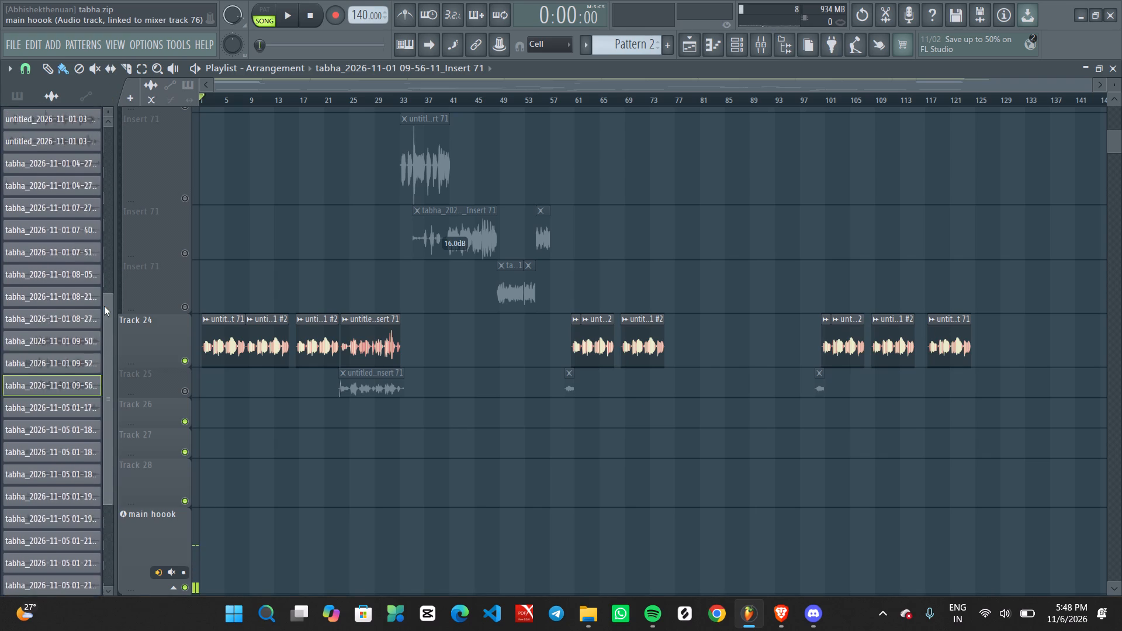
{"action": "left_click_drag", "start_coordinate": [104, 306], "coordinate": [116, 147]}
Check entries across the audio clip list and select the 91V_NS_140_synth_pad_toliver_Cm clip.
{"action": "left_click", "coordinate": [77, 128]}
{"action": "left_click", "coordinate": [62, 192]}
{"action": "left_click_drag", "start_coordinate": [43, 270], "coordinate": [43, 276]}
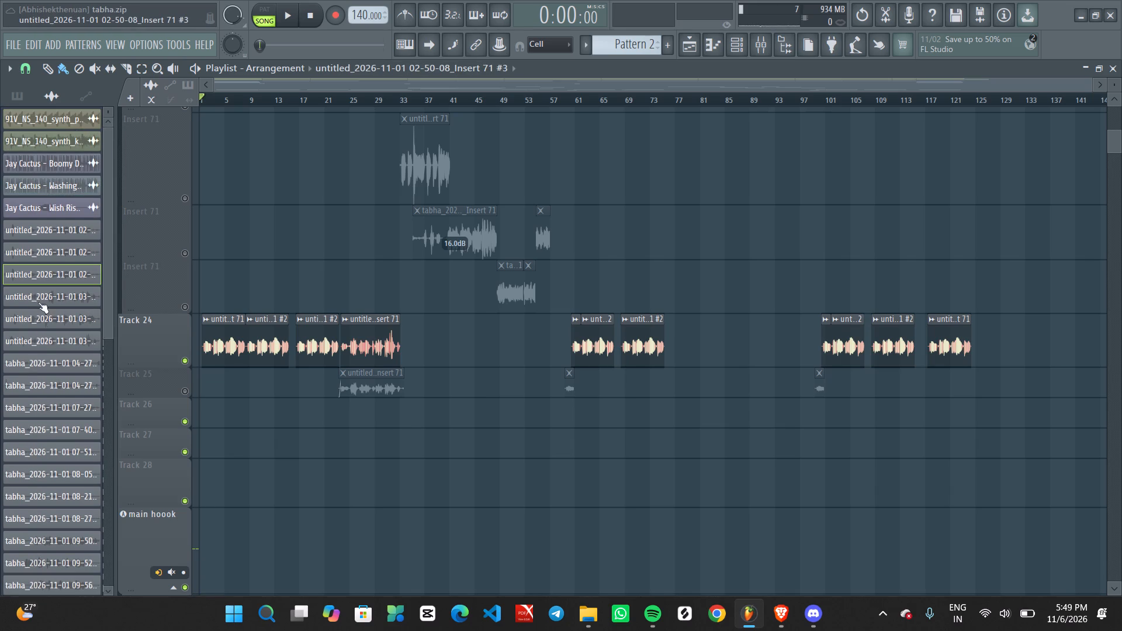
{"action": "left_click_drag", "start_coordinate": [108, 237], "coordinate": [105, 525]}
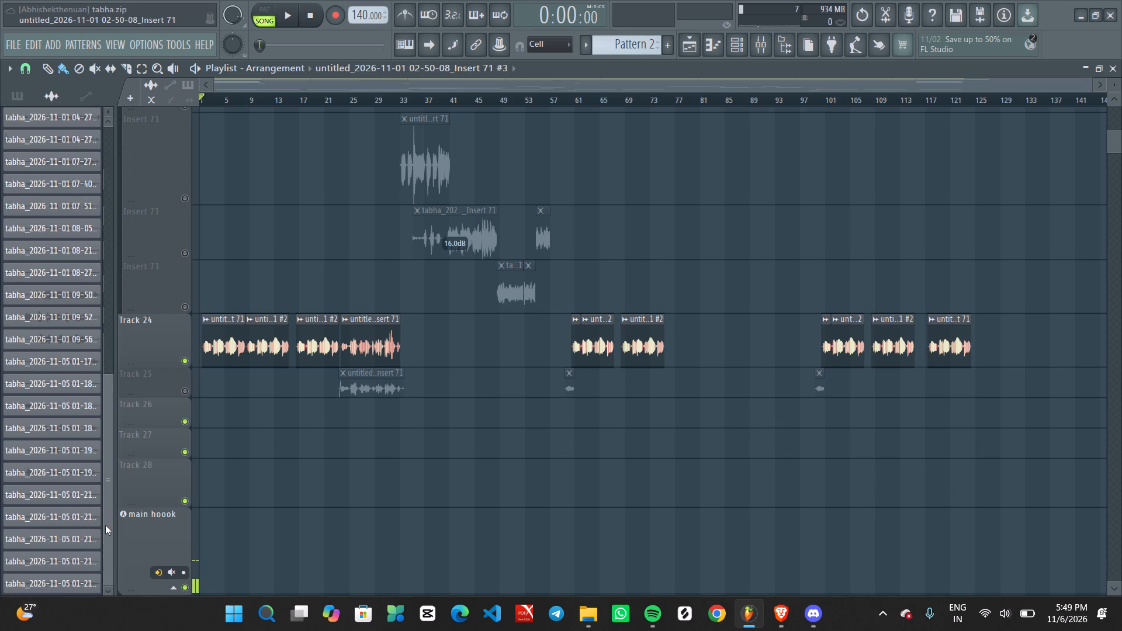
{"action": "left_click_drag", "start_coordinate": [105, 525], "coordinate": [137, 159]}
{"action": "left_click", "coordinate": [58, 122]}
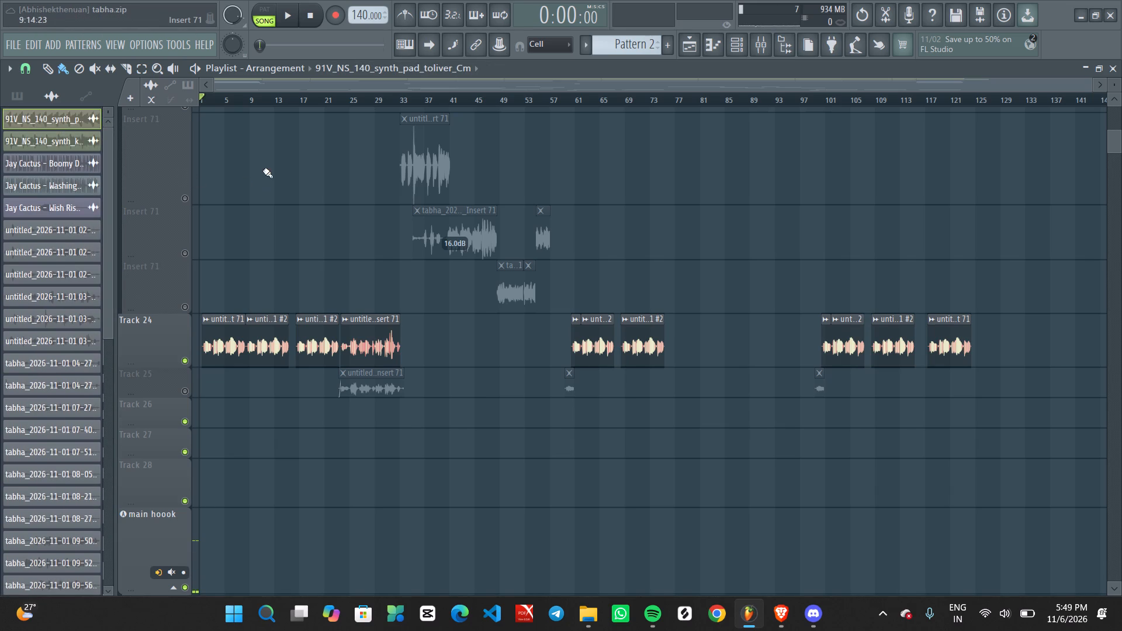
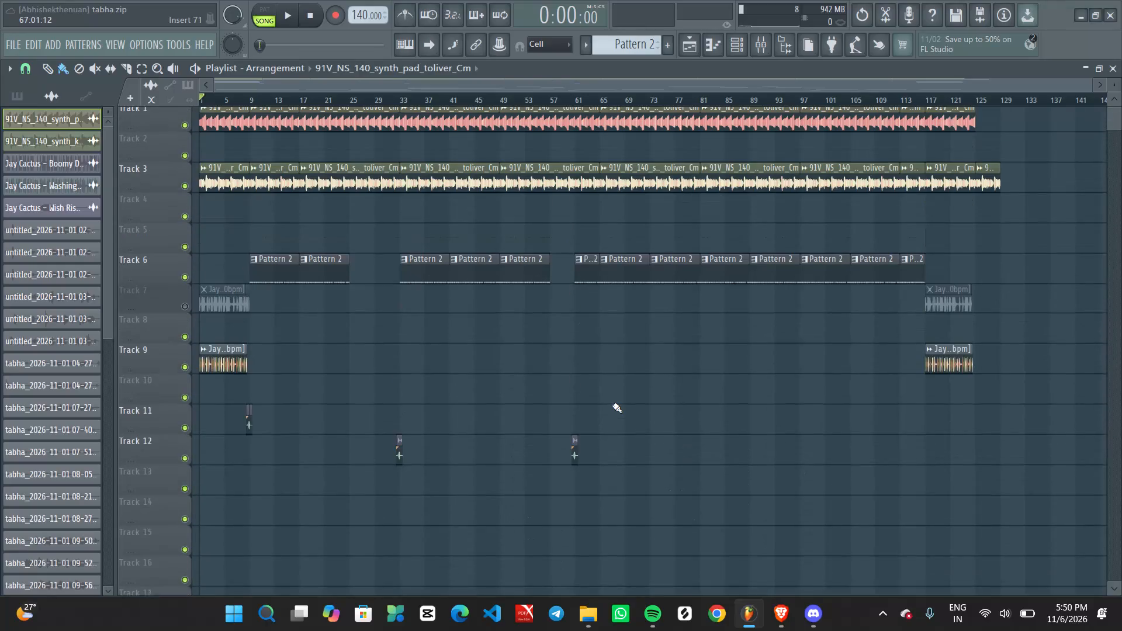
Review the playlist from the Insert 71 group and Track 24 clips up to Track 1, including a compact view of all tracks.
{"action": "scroll", "coordinate": [612, 405], "scroll_direction": "up", "scroll_amount": 8}
{"action": "scroll", "coordinate": [802, 241], "scroll_direction": "down", "scroll_amount": 8}
{"action": "scroll", "coordinate": [1064, 220], "scroll_direction": "down", "scroll_amount": 9}
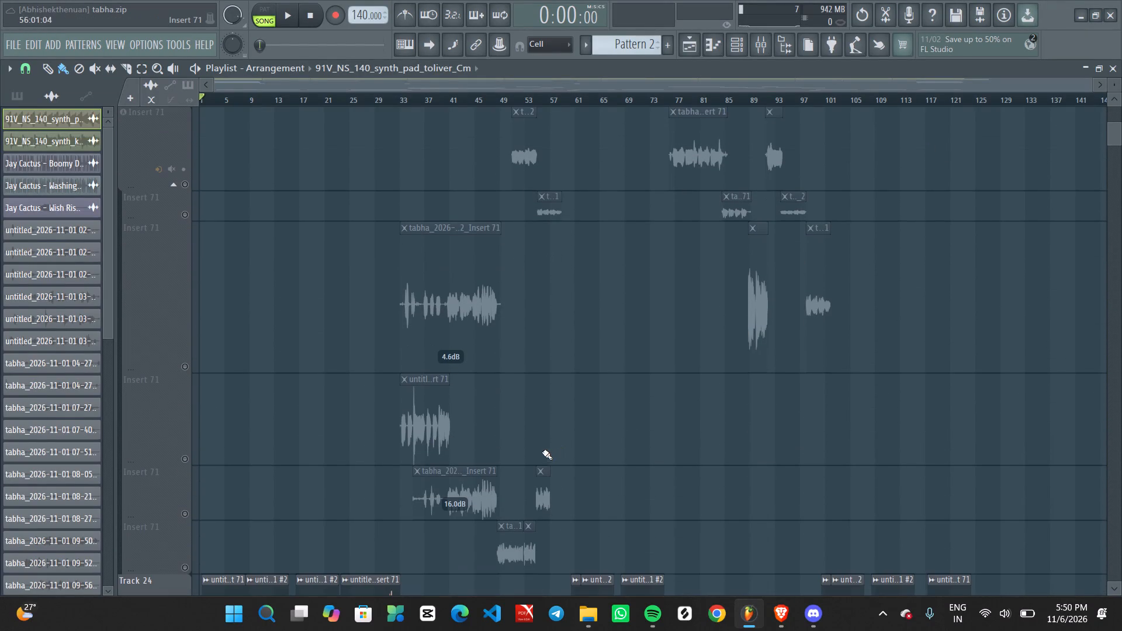
{"action": "scroll", "coordinate": [549, 416], "scroll_direction": "down", "scroll_amount": 6}
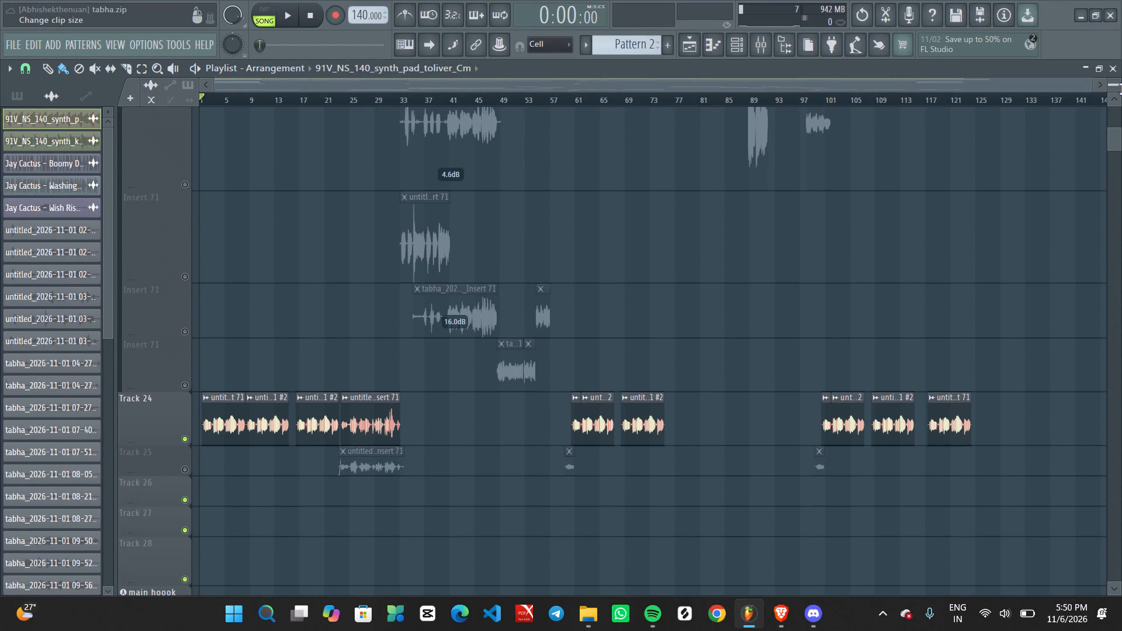
{"action": "scroll", "coordinate": [1121, 89], "scroll_direction": "down", "scroll_amount": 8}
{"action": "scroll", "coordinate": [635, 341], "scroll_direction": "up", "scroll_amount": 8}
{"action": "scroll", "coordinate": [584, 373], "scroll_direction": "up", "scroll_amount": 3}
{"action": "scroll", "coordinate": [580, 375], "scroll_direction": "down", "scroll_amount": 1}
{"action": "scroll", "coordinate": [580, 375], "scroll_direction": "up", "scroll_amount": 3}
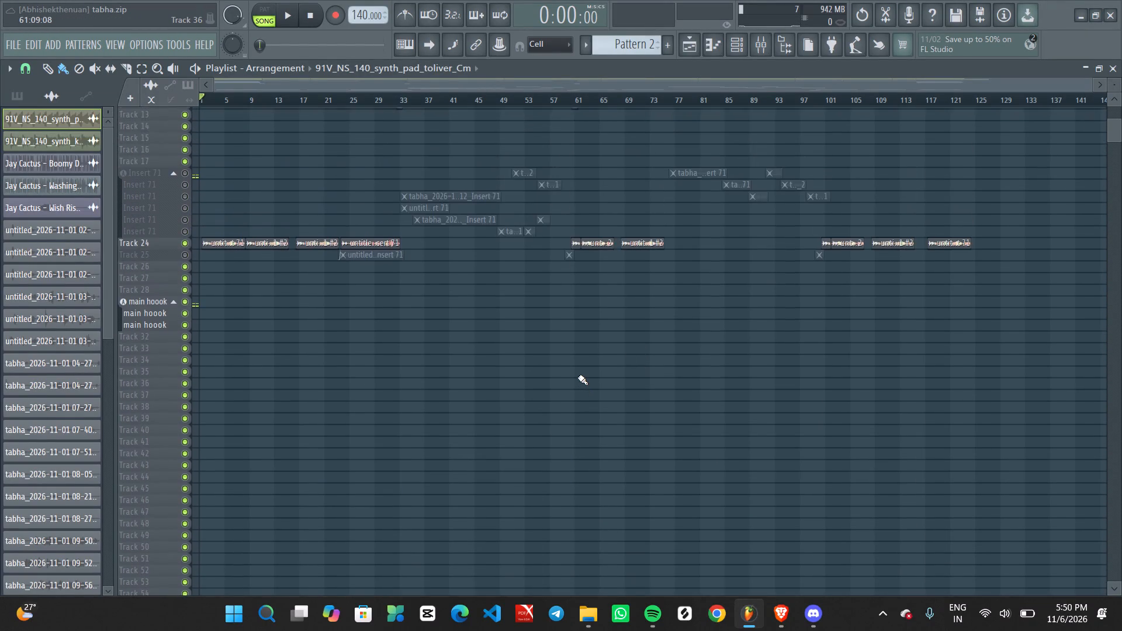
{"action": "scroll", "coordinate": [578, 377], "scroll_direction": "up", "scroll_amount": 17}
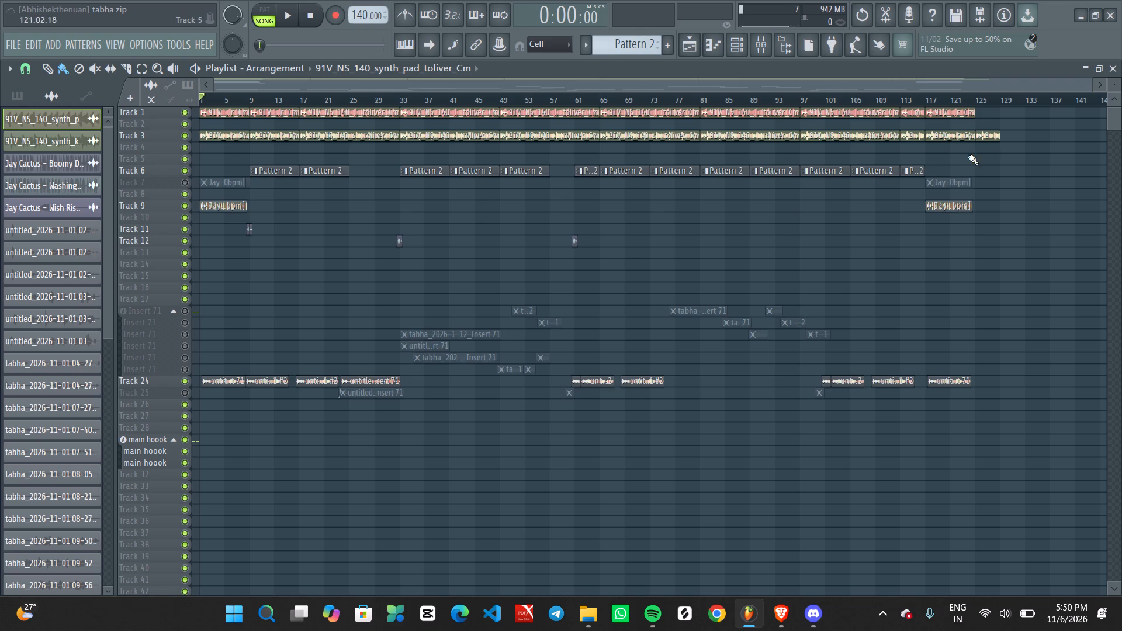
{"action": "scroll", "coordinate": [1113, 79], "scroll_direction": "up", "scroll_amount": 1}
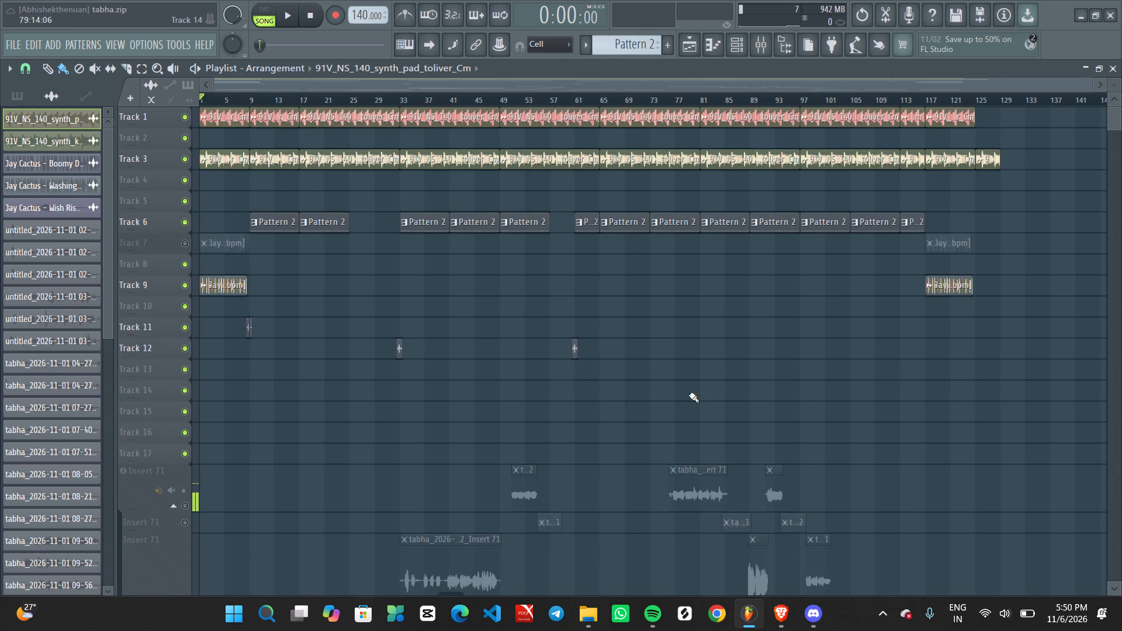
Examine the muted Insert 71 recordings, Track 24 vocals and main hoook group, and finish on a compact overview of the whole arrangement.
{"action": "middle_click_drag", "start_coordinate": [648, 424], "coordinate": [741, 259]}
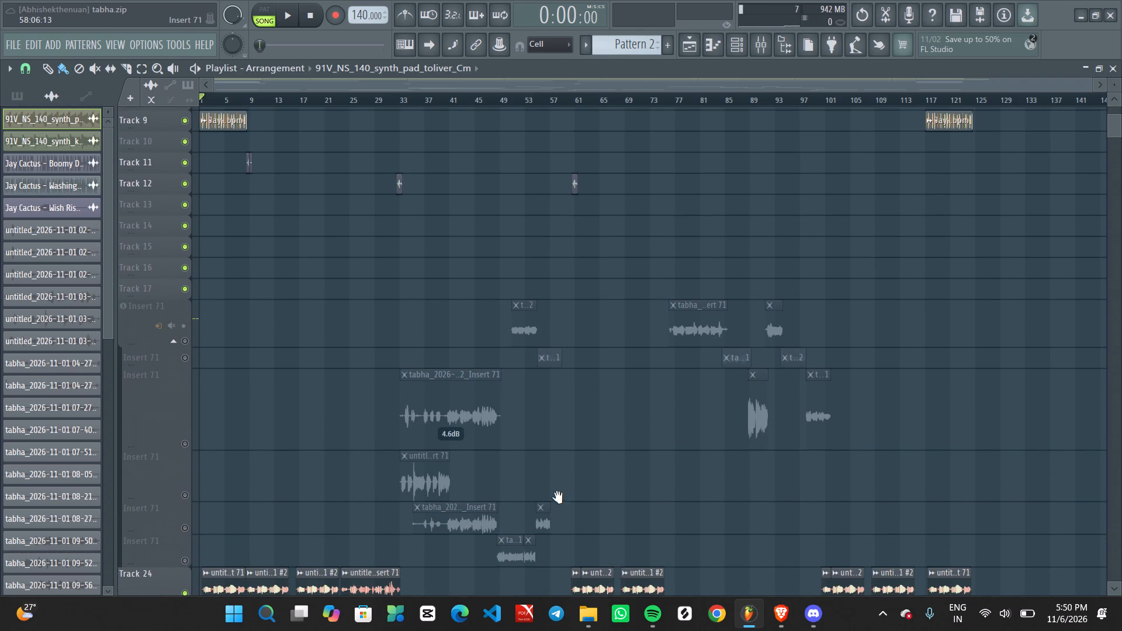
{"action": "middle_click", "coordinate": [558, 498]}
{"action": "middle_click_drag", "start_coordinate": [568, 493], "coordinate": [581, 456]}
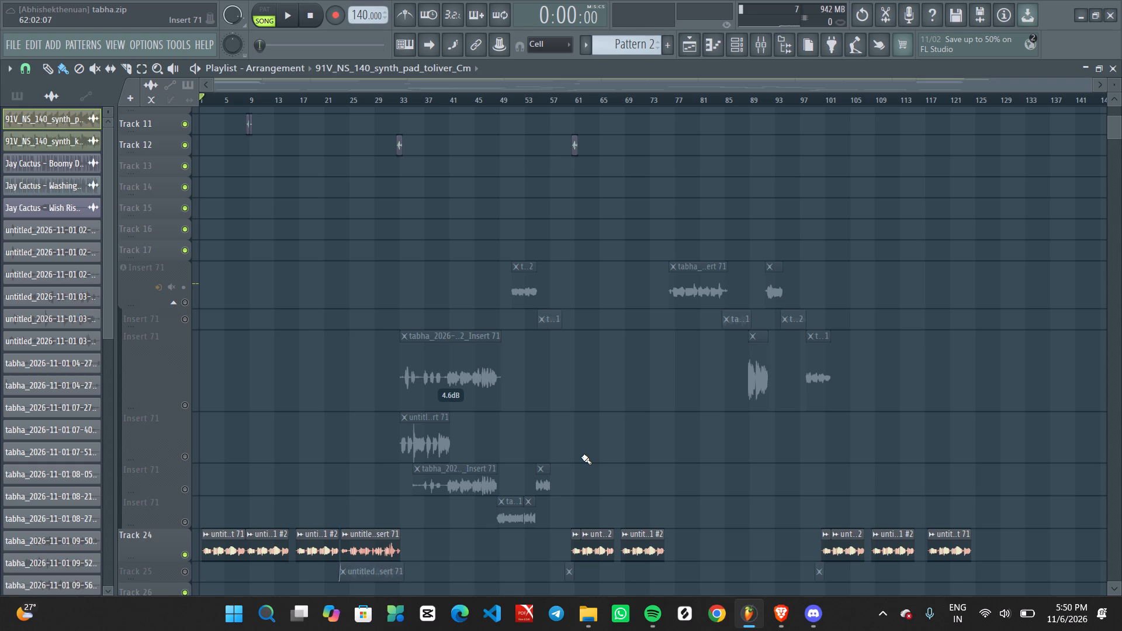
{"action": "middle_click_drag", "start_coordinate": [581, 456], "coordinate": [587, 425]}
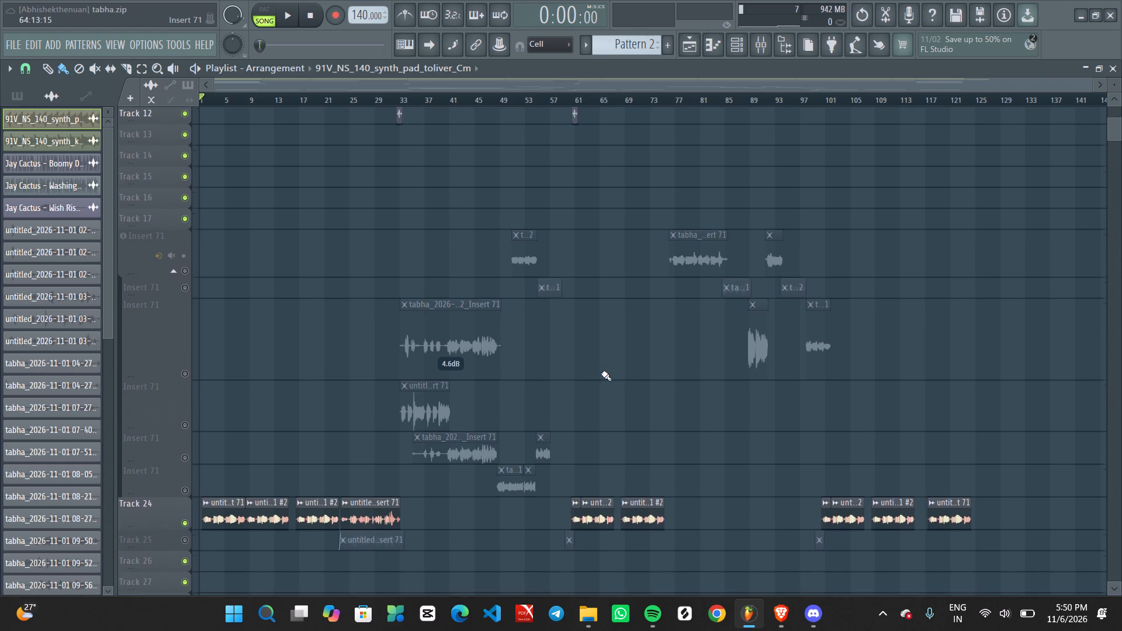
{"action": "scroll", "coordinate": [602, 368], "scroll_direction": "up", "scroll_amount": 1}
{"action": "middle_click_drag", "start_coordinate": [604, 358], "coordinate": [605, 452]}
{"action": "middle_click_drag", "start_coordinate": [595, 483], "coordinate": [614, 282]}
{"action": "middle_click_drag", "start_coordinate": [545, 515], "coordinate": [546, 421]}
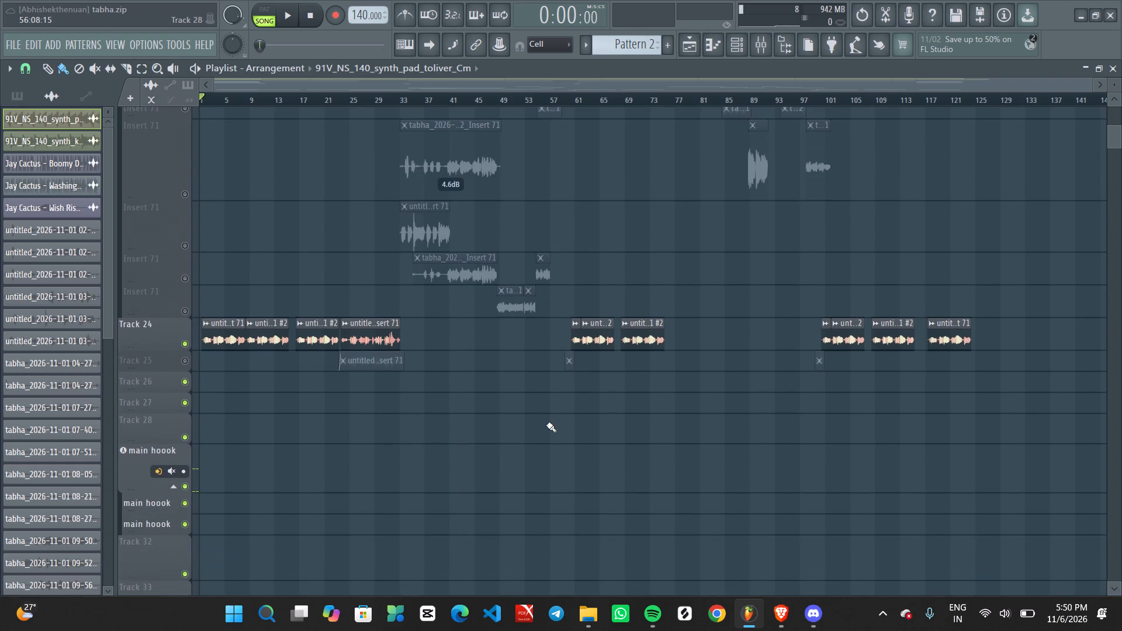
{"action": "middle_click_drag", "start_coordinate": [608, 213], "coordinate": [610, 245]}
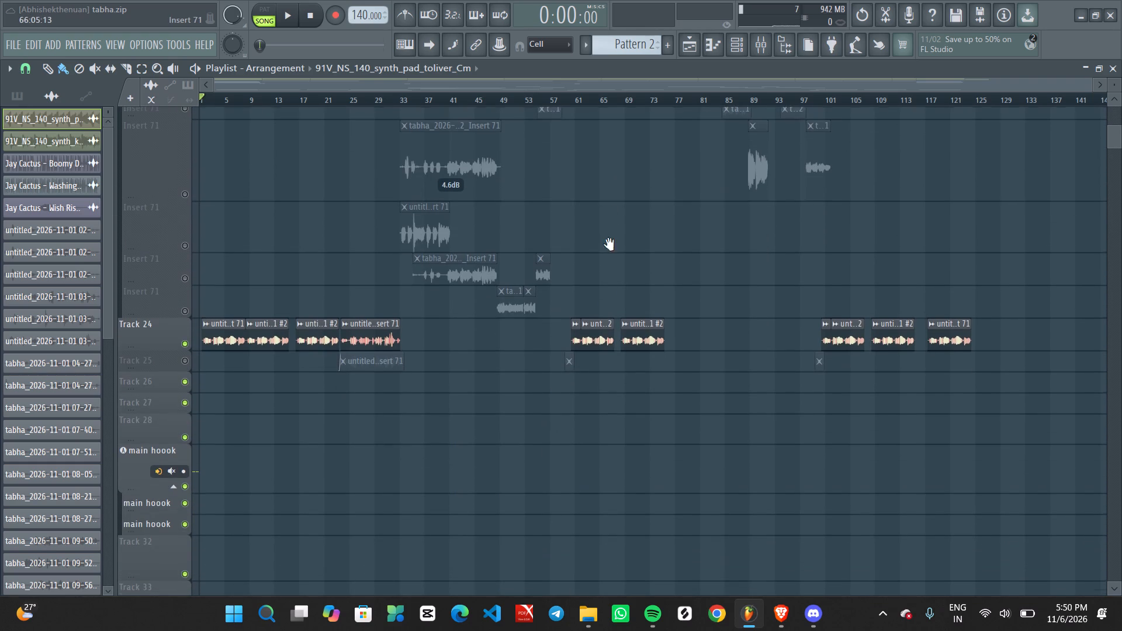
{"action": "middle_click_drag", "start_coordinate": [610, 245], "coordinate": [606, 630]}
{"action": "scroll", "coordinate": [1116, 87], "scroll_direction": "down", "scroll_amount": 8}
{"action": "scroll", "coordinate": [532, 467], "scroll_direction": "up", "scroll_amount": 6}
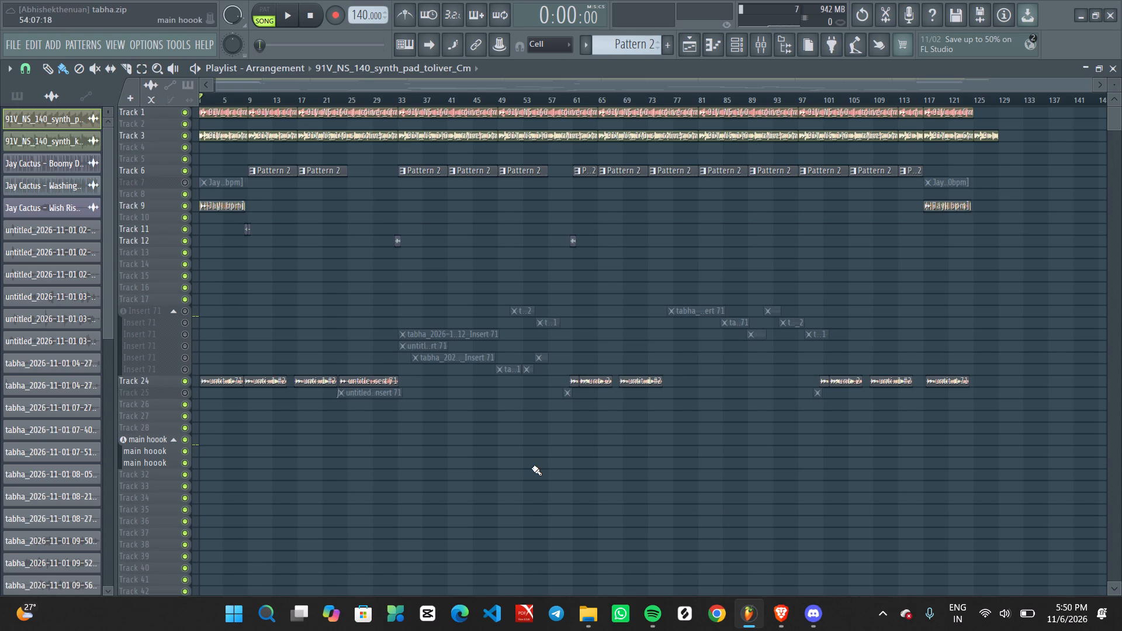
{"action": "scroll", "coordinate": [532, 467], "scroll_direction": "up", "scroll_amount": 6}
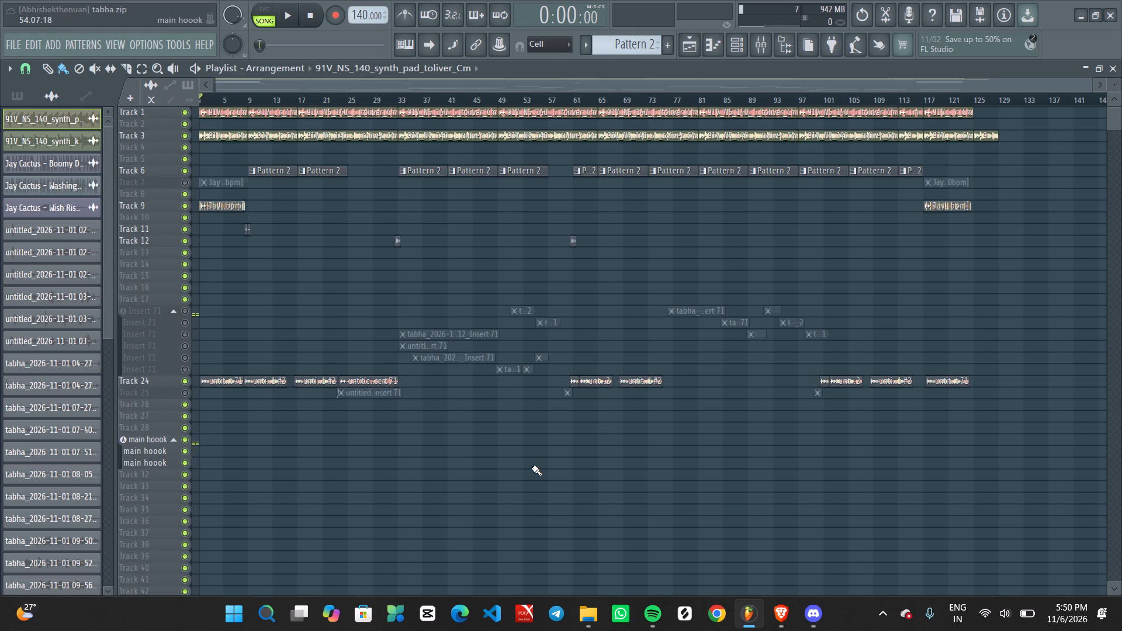
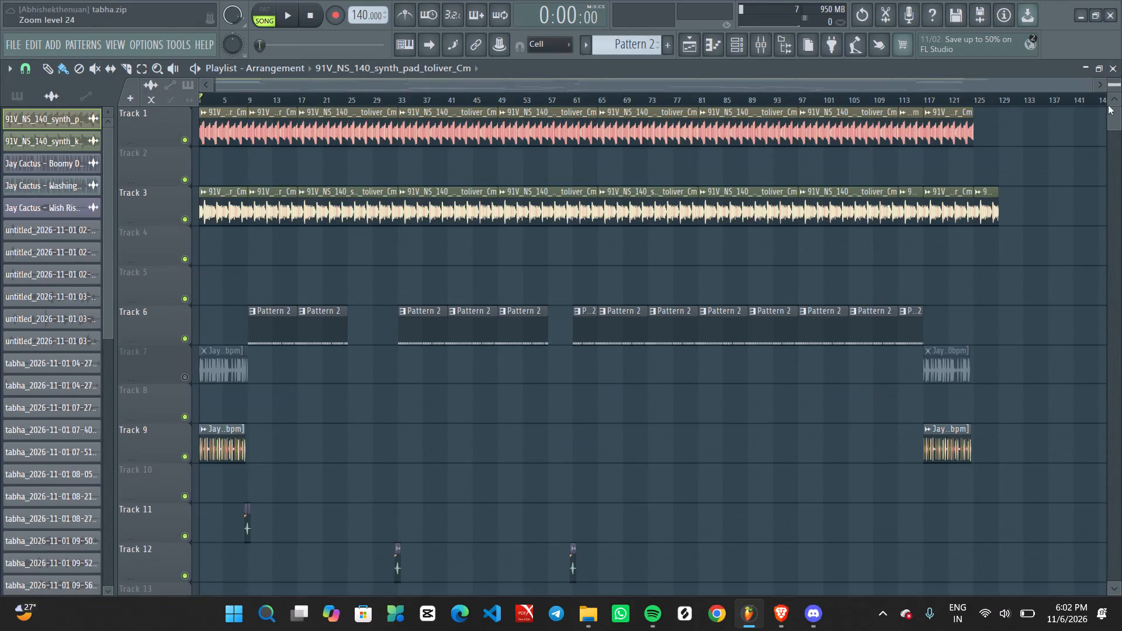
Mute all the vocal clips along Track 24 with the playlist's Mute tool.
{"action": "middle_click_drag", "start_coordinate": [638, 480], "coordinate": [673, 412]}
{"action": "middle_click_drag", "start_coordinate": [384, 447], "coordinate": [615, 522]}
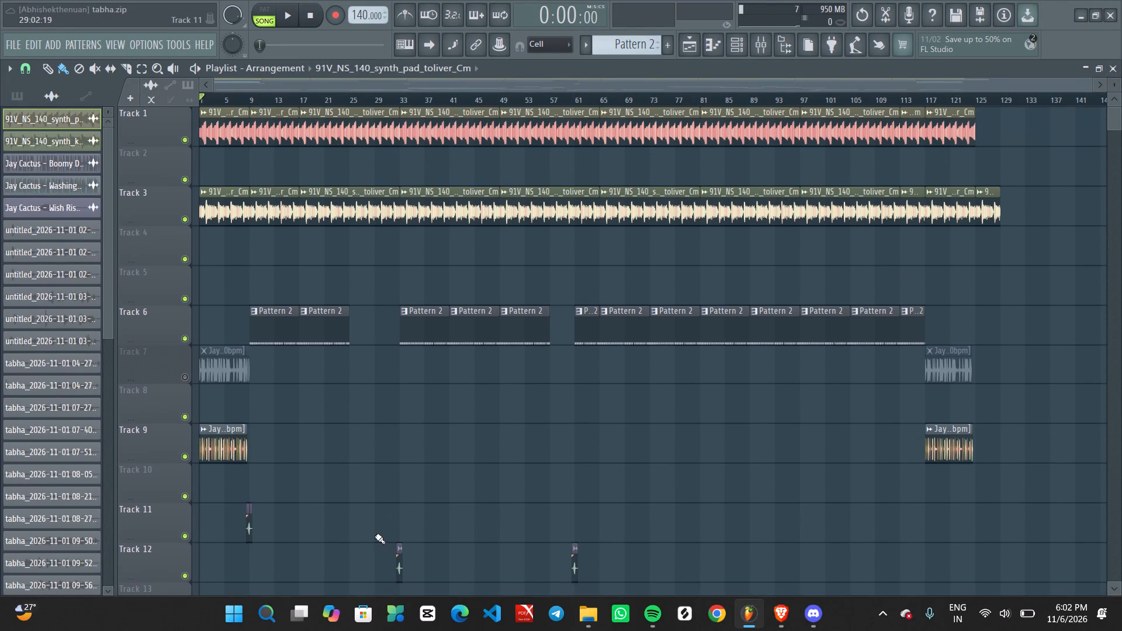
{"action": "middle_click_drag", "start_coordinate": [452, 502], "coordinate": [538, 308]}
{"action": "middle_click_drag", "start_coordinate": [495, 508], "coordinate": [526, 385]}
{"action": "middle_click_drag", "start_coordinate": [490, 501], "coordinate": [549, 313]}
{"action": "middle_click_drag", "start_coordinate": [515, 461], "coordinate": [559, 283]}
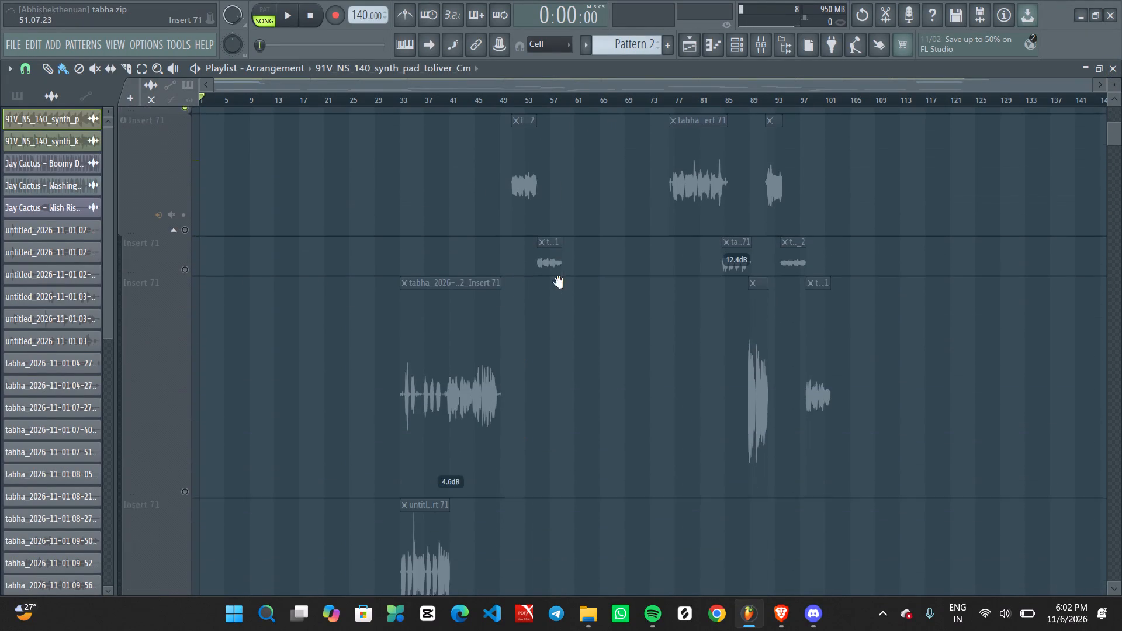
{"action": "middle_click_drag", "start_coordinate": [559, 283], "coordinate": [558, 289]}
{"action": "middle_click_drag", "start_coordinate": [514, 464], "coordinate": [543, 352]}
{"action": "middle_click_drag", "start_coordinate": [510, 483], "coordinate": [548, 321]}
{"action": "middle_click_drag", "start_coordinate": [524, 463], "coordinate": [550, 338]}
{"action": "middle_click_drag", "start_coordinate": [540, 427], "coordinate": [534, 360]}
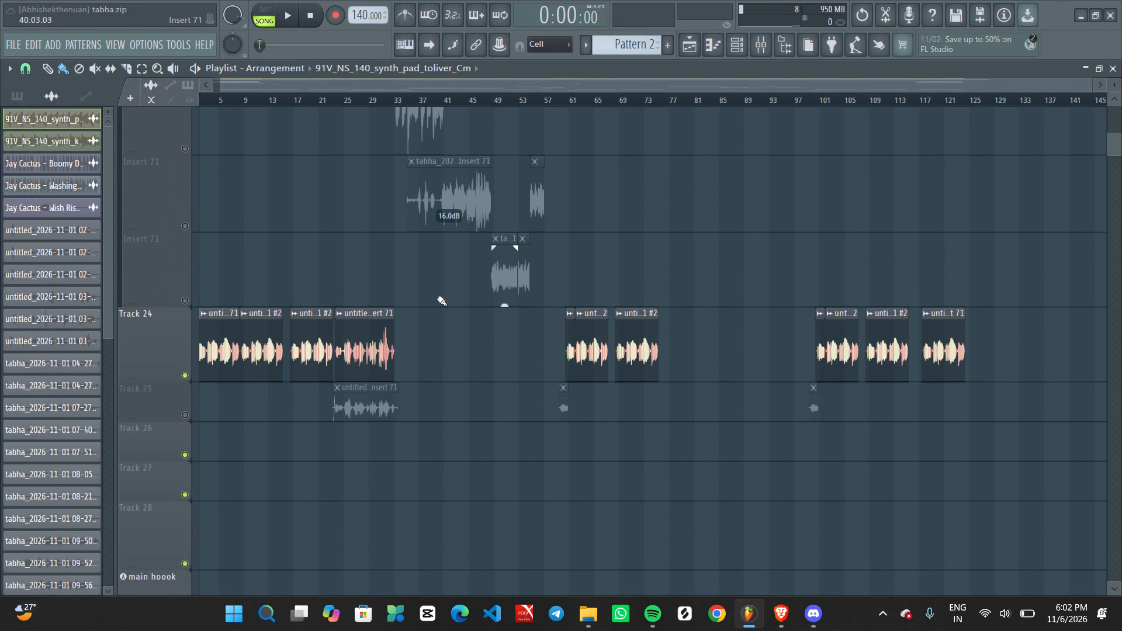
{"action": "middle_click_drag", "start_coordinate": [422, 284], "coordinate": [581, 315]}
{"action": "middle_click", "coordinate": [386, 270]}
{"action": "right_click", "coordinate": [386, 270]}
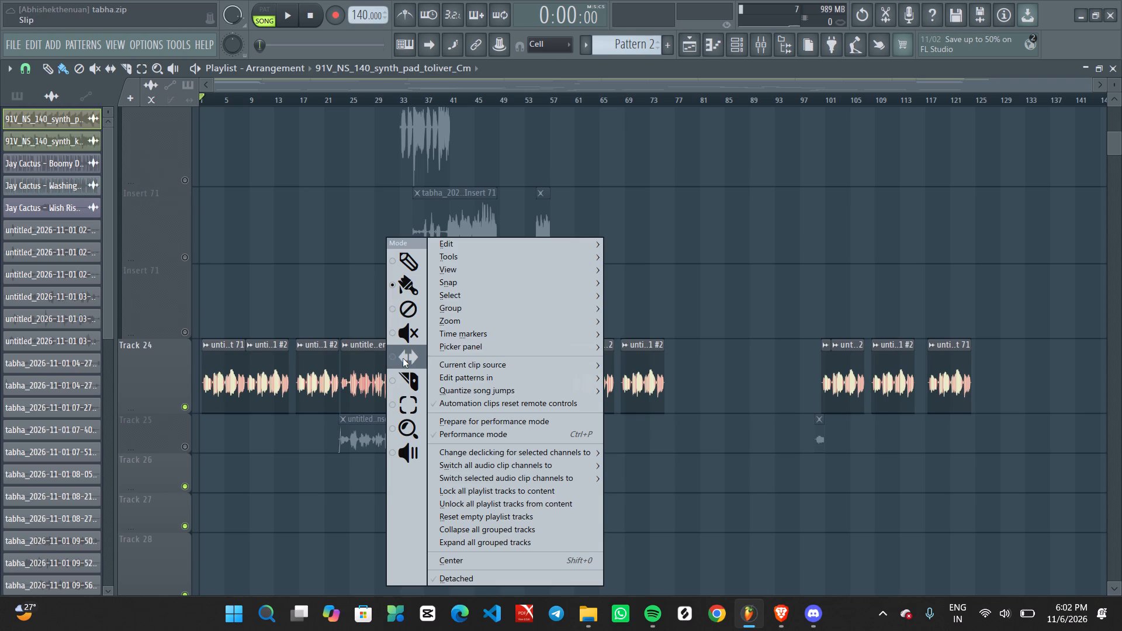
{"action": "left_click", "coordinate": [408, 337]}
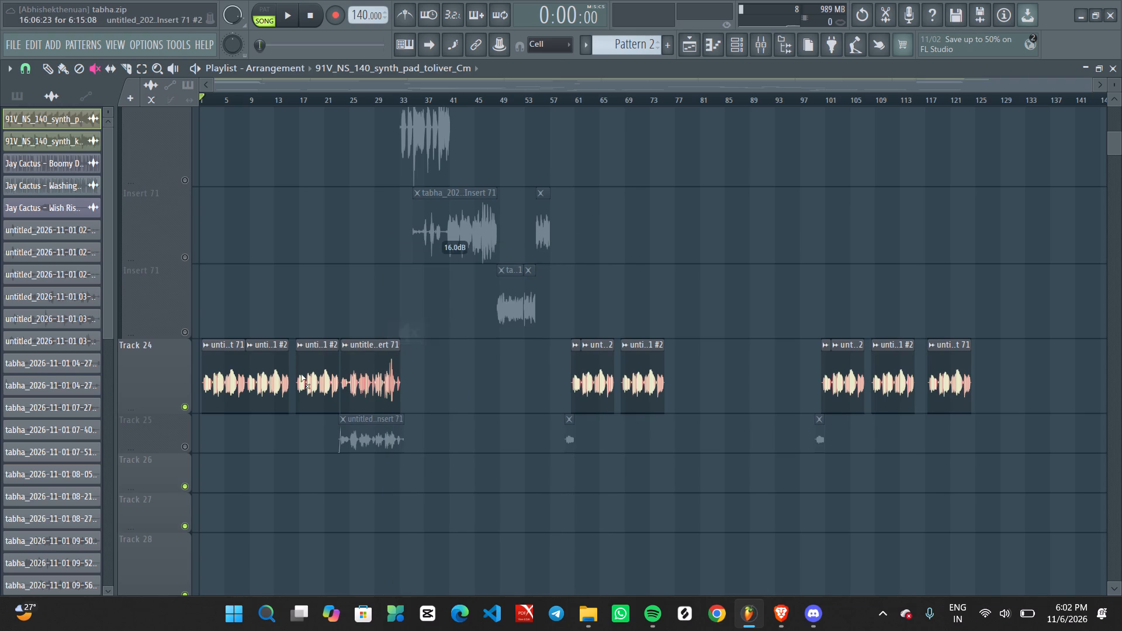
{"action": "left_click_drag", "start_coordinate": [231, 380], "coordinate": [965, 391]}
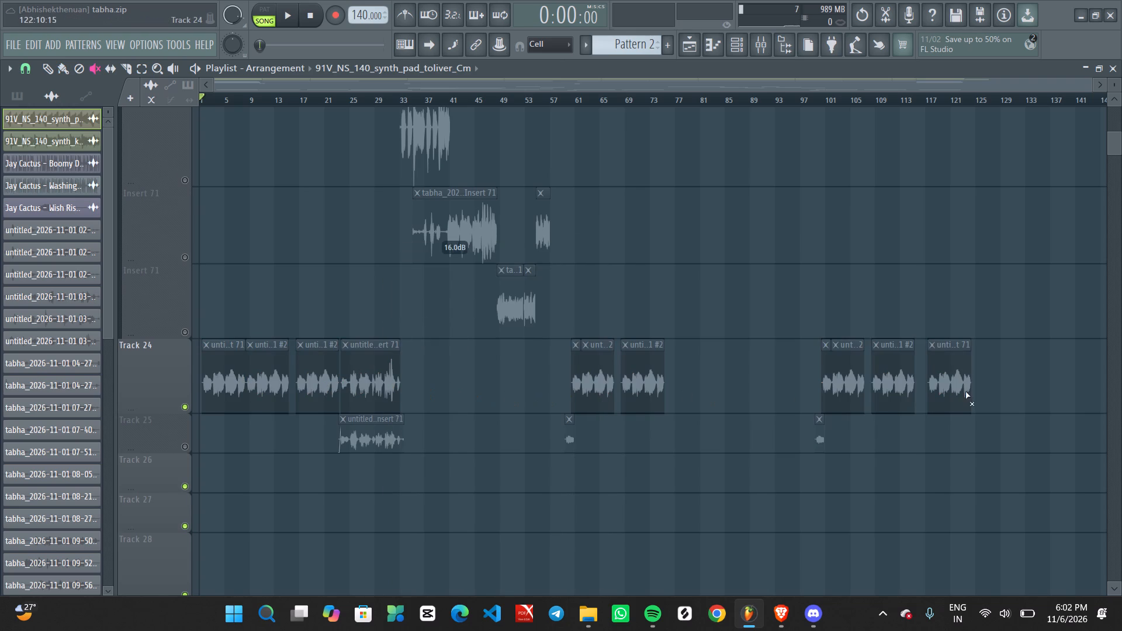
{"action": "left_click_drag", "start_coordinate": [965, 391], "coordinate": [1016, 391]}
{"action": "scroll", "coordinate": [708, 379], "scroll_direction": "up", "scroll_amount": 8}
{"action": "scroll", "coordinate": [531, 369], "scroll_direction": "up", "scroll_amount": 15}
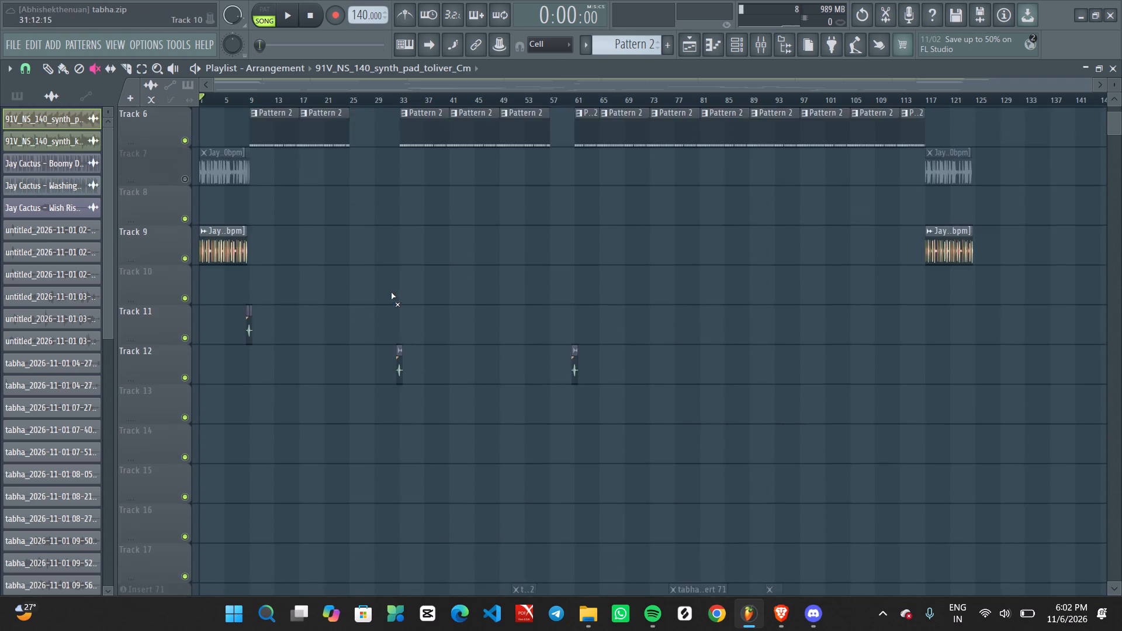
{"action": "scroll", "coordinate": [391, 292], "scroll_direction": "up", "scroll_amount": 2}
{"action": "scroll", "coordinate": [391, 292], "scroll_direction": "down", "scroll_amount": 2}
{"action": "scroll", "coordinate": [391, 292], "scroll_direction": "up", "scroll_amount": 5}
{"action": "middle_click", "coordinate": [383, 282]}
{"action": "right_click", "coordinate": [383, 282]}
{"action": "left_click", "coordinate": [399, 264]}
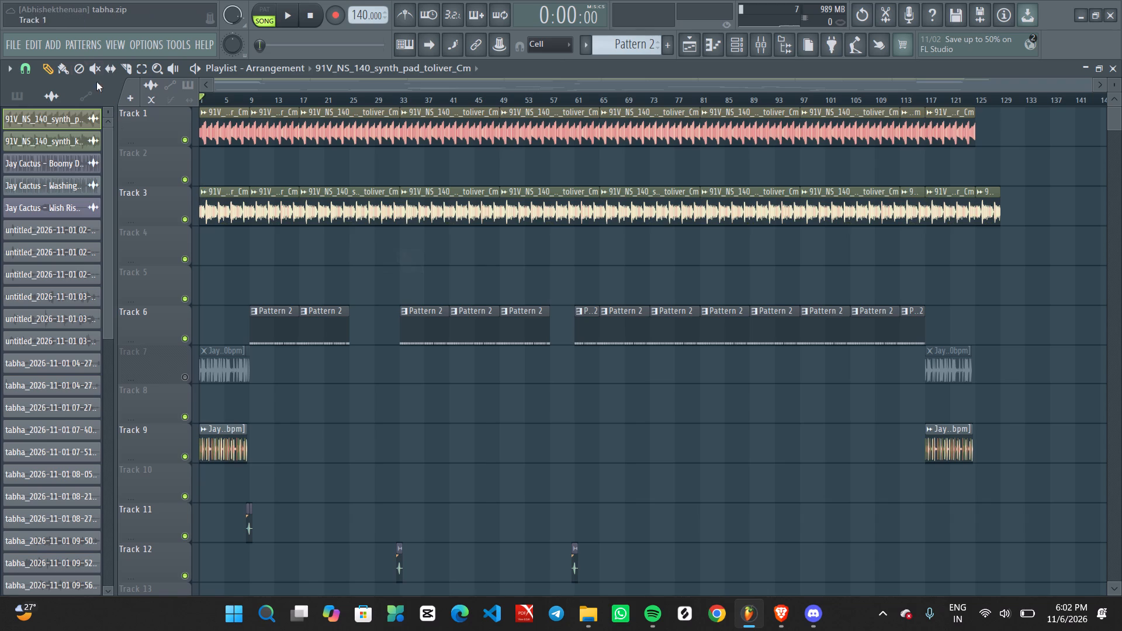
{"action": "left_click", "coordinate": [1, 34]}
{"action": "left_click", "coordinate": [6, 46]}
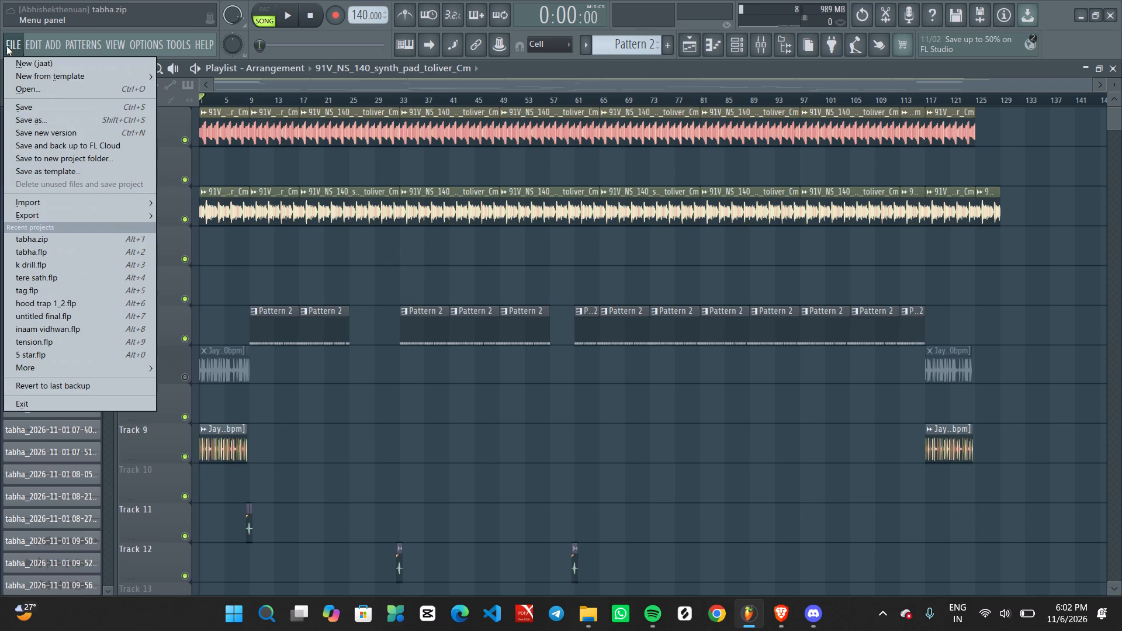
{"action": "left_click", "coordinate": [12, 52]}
Enable the first two Insert 71 tracks below Track 17 and use the Mute tool to unmute their clips.
{"action": "scroll", "coordinate": [194, 206], "scroll_direction": "down", "scroll_amount": 9}
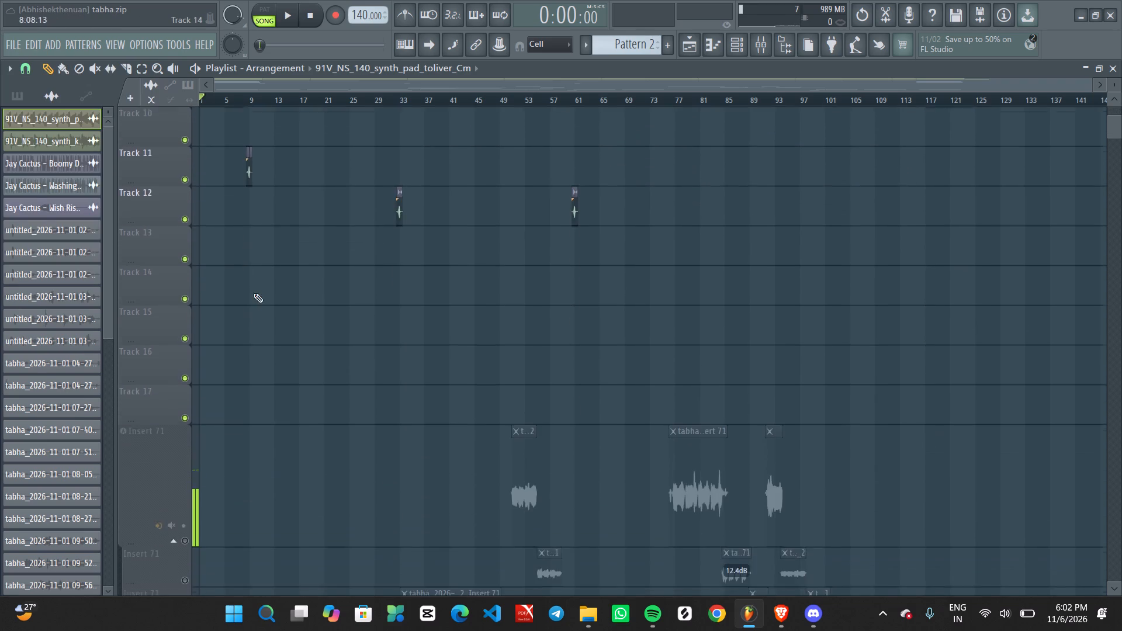
{"action": "scroll", "coordinate": [255, 297], "scroll_direction": "down", "scroll_amount": 14}
{"action": "scroll", "coordinate": [257, 297], "scroll_direction": "up", "scroll_amount": 9}
{"action": "scroll", "coordinate": [305, 309], "scroll_direction": "up", "scroll_amount": 2}
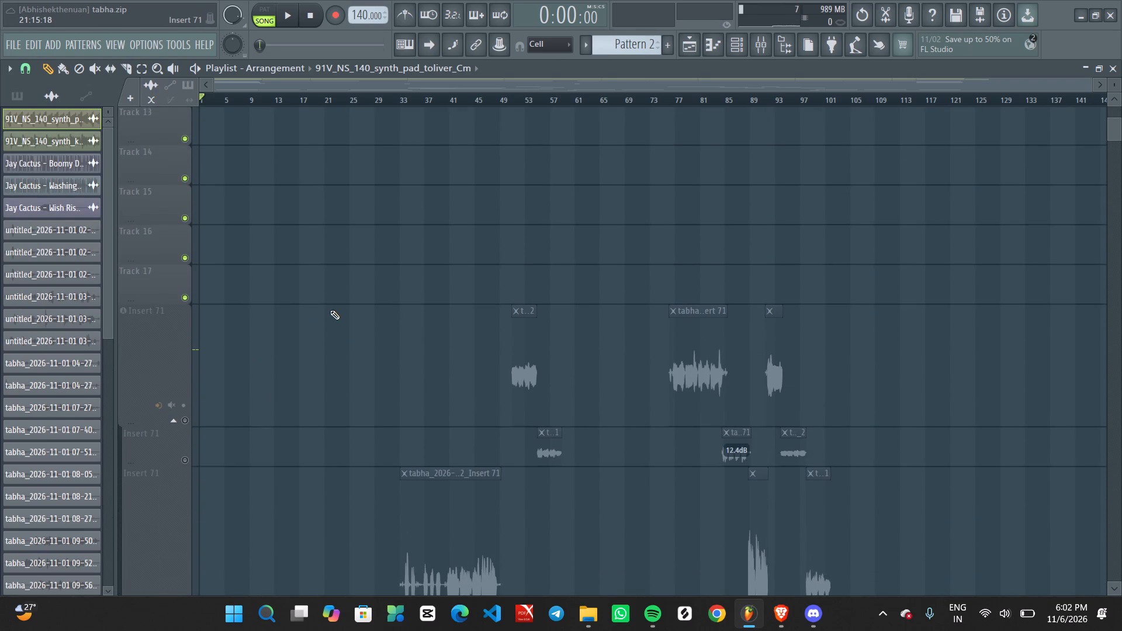
{"action": "scroll", "coordinate": [330, 310], "scroll_direction": "down", "scroll_amount": 2}
{"action": "scroll", "coordinate": [330, 310], "scroll_direction": "up", "scroll_amount": 1}
{"action": "scroll", "coordinate": [330, 310], "scroll_direction": "down", "scroll_amount": 18}
{"action": "scroll", "coordinate": [330, 310], "scroll_direction": "up", "scroll_amount": 9}
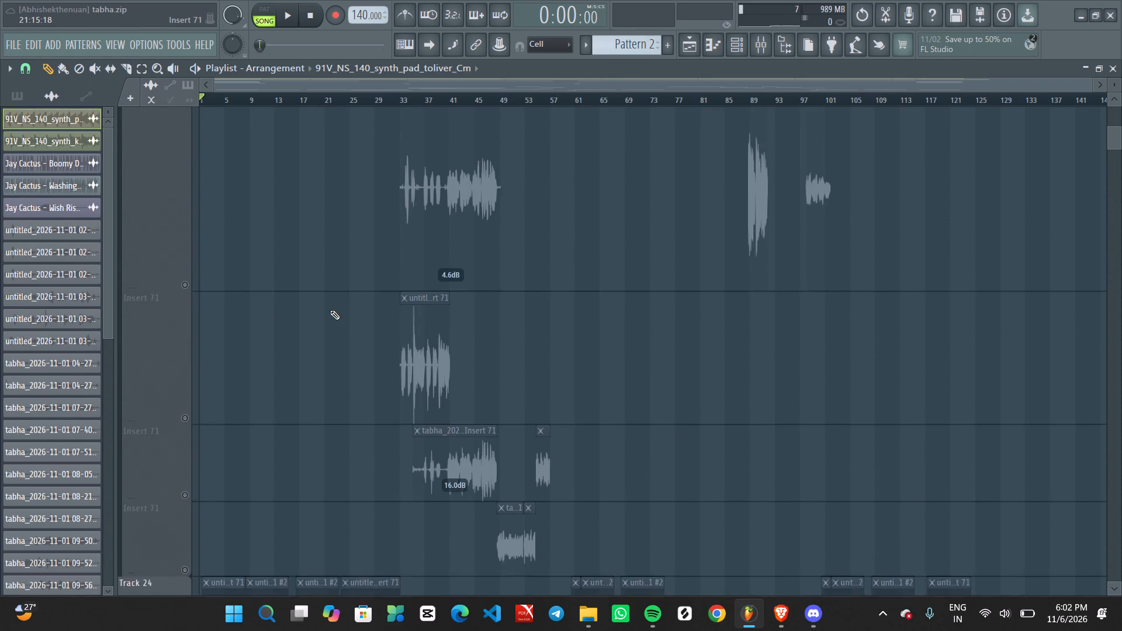
{"action": "scroll", "coordinate": [330, 310], "scroll_direction": "up", "scroll_amount": 7}
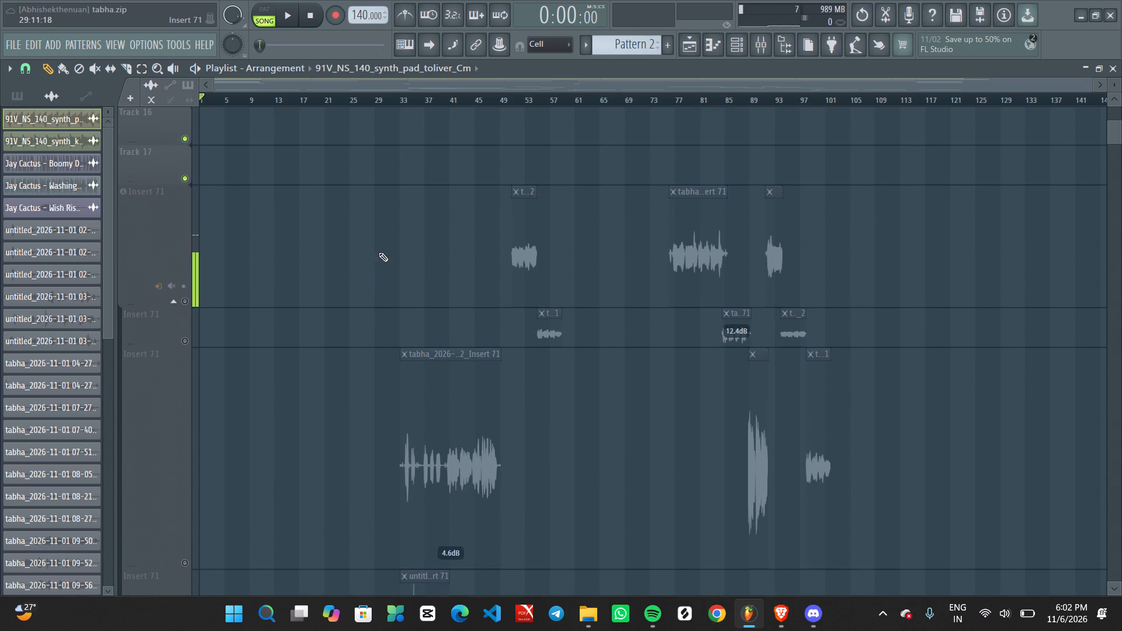
{"action": "middle_click", "coordinate": [382, 247]}
{"action": "right_click", "coordinate": [383, 247]}
{"action": "left_click", "coordinate": [401, 325]}
{"action": "left_click_drag", "start_coordinate": [368, 244], "coordinate": [1037, 245]}
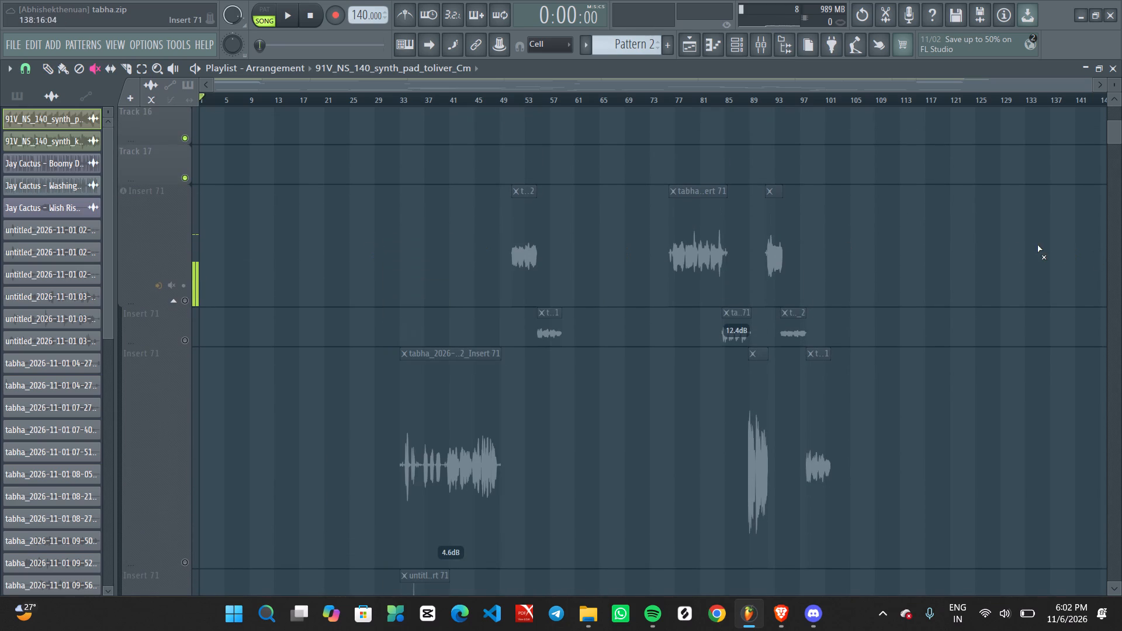
{"action": "left_click_drag", "start_coordinate": [1037, 245], "coordinate": [691, 259]}
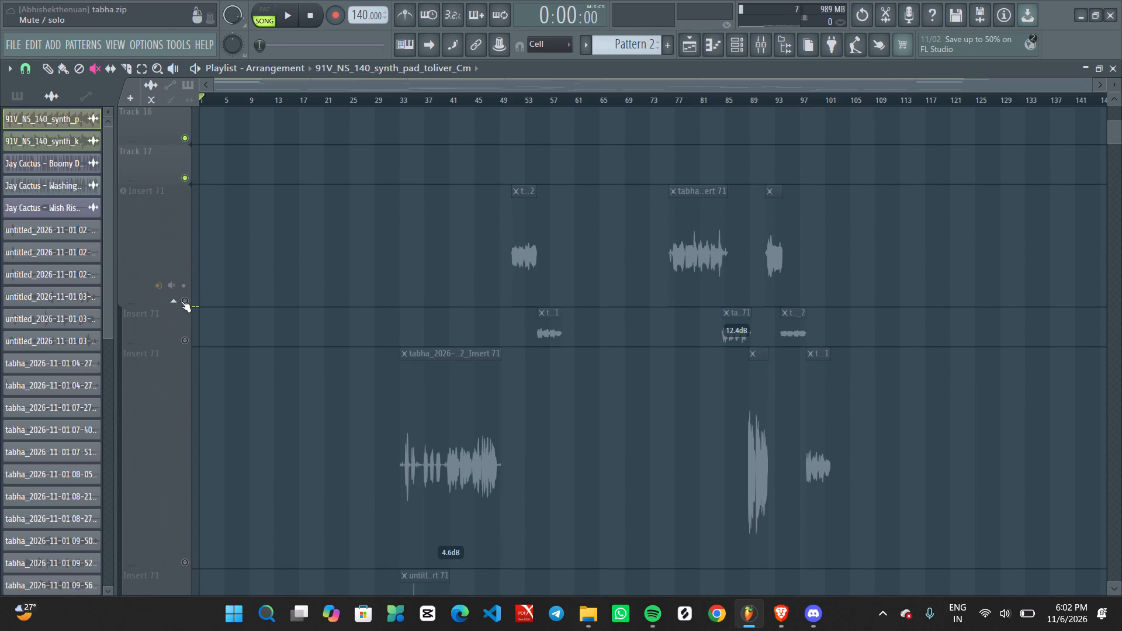
{"action": "left_click", "coordinate": [181, 300]}
{"action": "left_click", "coordinate": [186, 340]}
{"action": "scroll", "coordinate": [186, 340], "scroll_direction": "down", "scroll_amount": 1}
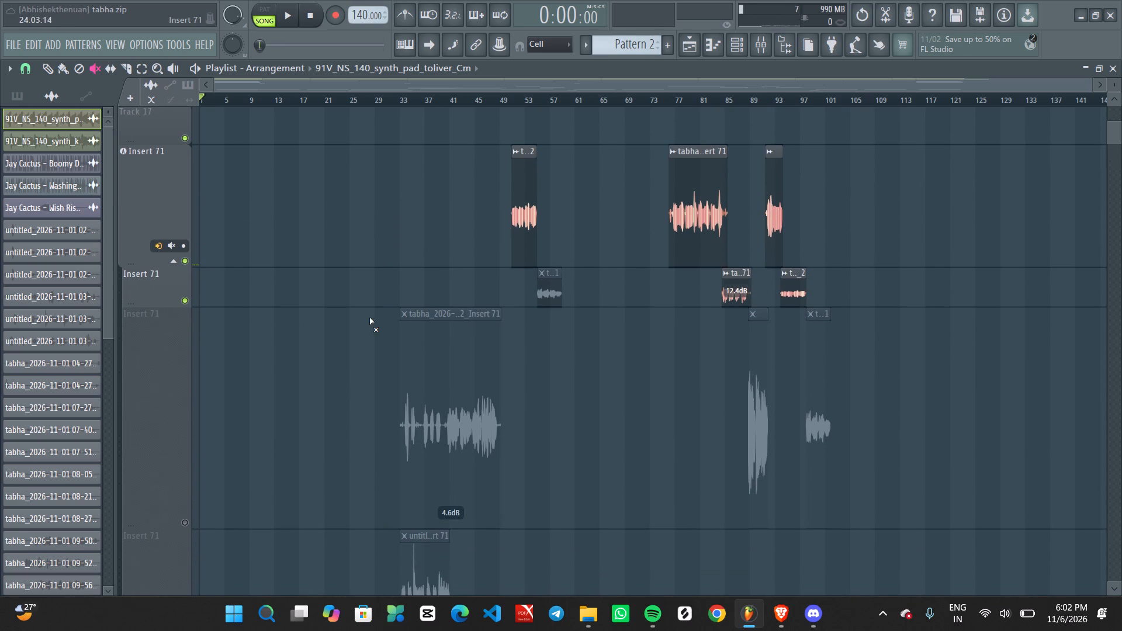
{"action": "left_click_drag", "start_coordinate": [462, 302], "coordinate": [593, 299]}
Enable the remaining four Insert 71 tracks above Track 24, toggling the mute on the third track's clip at bar 33.
{"action": "scroll", "coordinate": [391, 311], "scroll_direction": "down", "scroll_amount": 4}
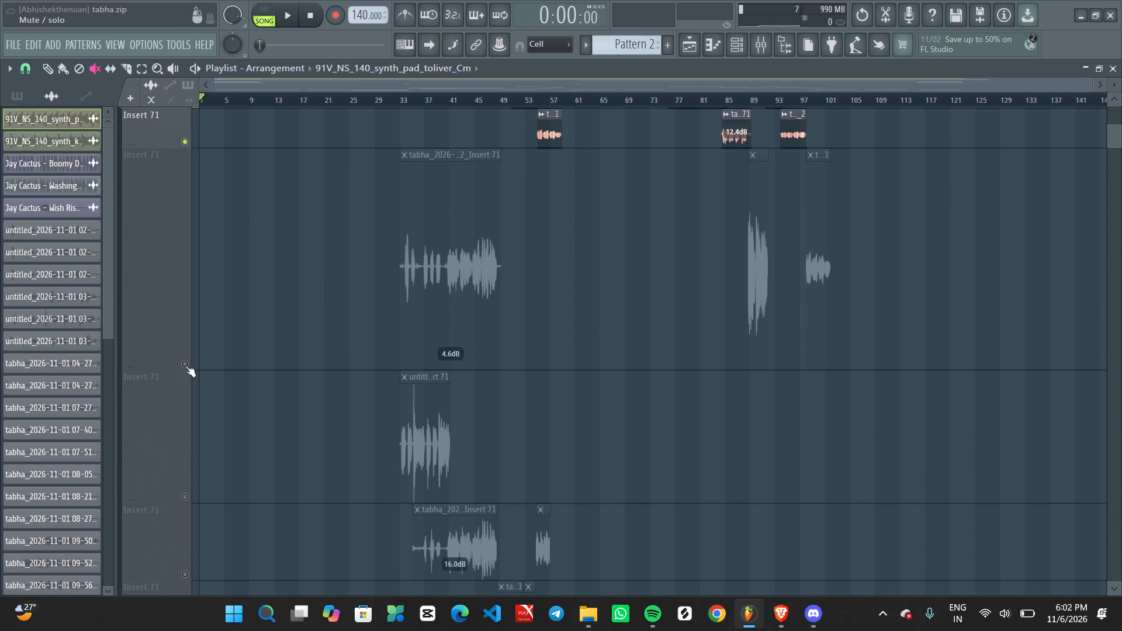
{"action": "left_click", "coordinate": [186, 366]}
{"action": "left_click_drag", "start_coordinate": [356, 280], "coordinate": [508, 280]}
{"action": "scroll", "coordinate": [508, 280], "scroll_direction": "down", "scroll_amount": 5}
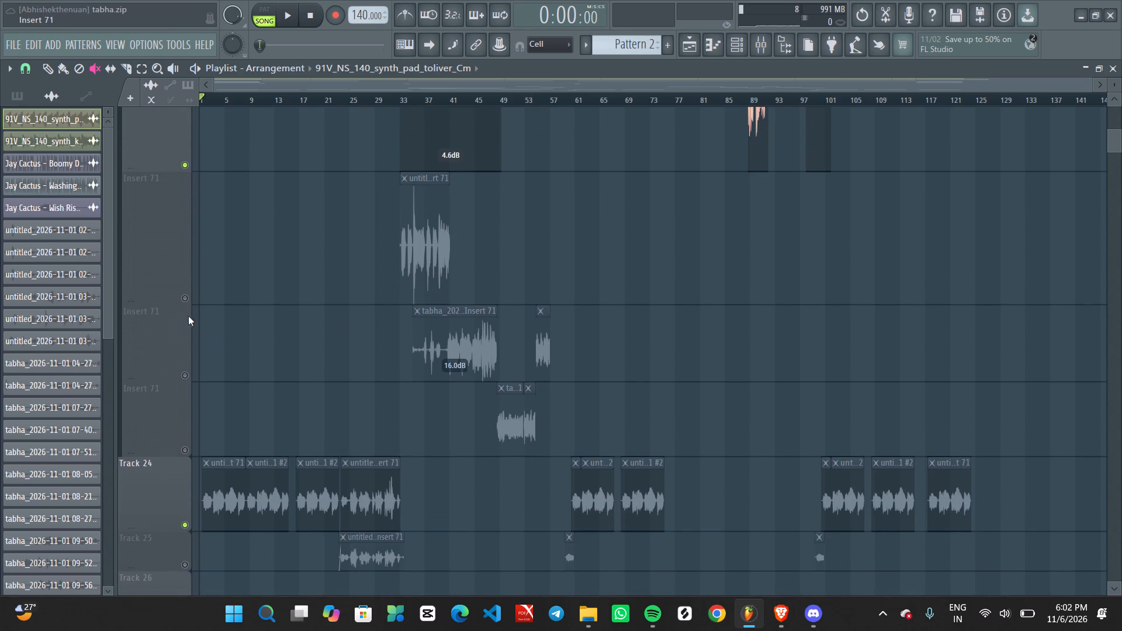
{"action": "left_click", "coordinate": [186, 296]}
{"action": "scroll", "coordinate": [348, 346], "scroll_direction": "down", "scroll_amount": 2}
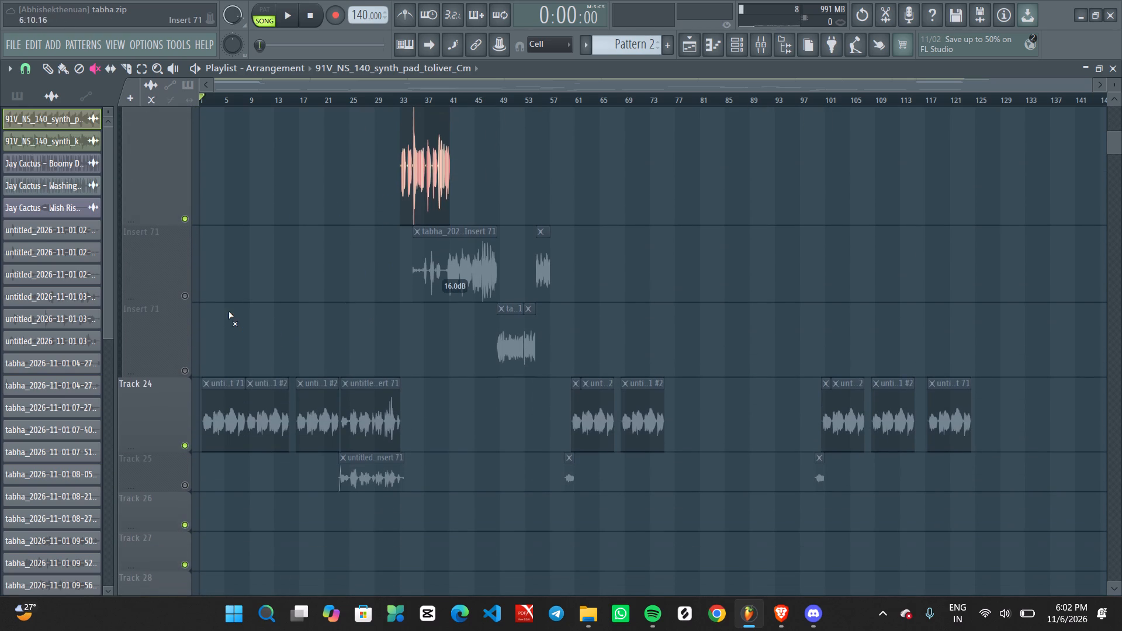
{"action": "left_click", "coordinate": [188, 296]}
{"action": "left_click", "coordinate": [186, 368]}
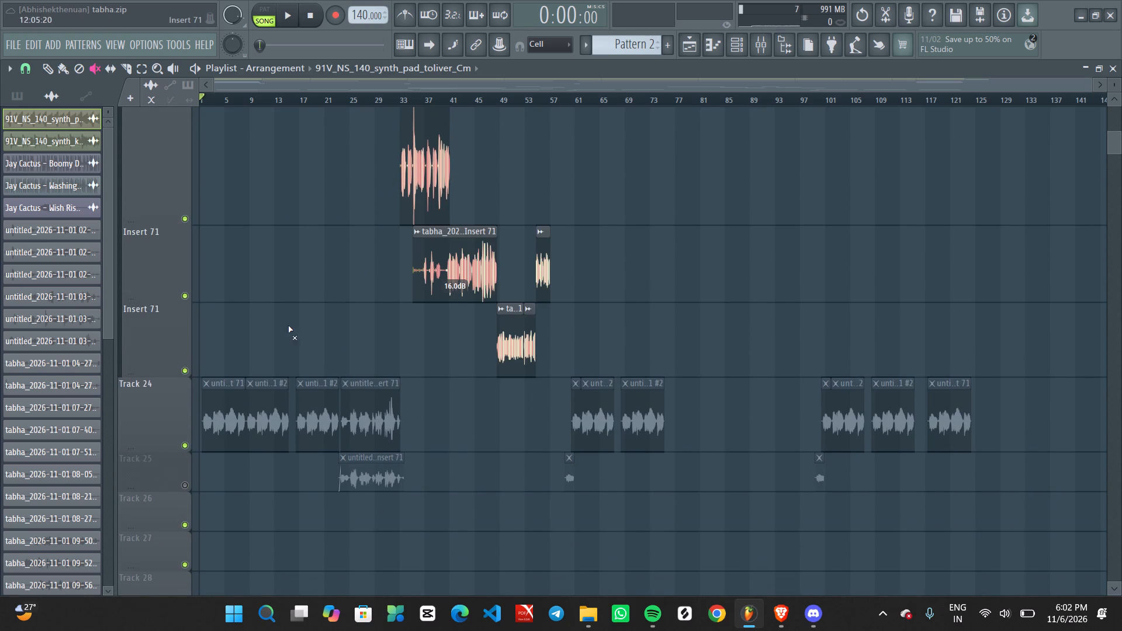
Unmute all the Track 24 clips, enable Track 25 and unmute its clips.
{"action": "scroll", "coordinate": [330, 313], "scroll_direction": "down", "scroll_amount": 4}
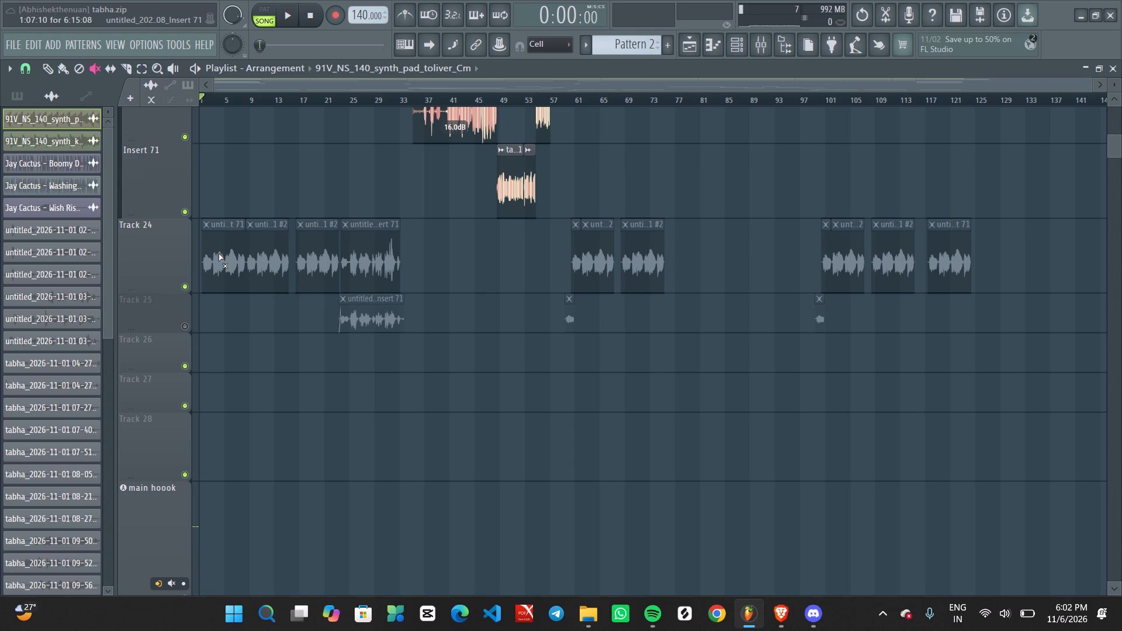
{"action": "left_click_drag", "start_coordinate": [217, 254], "coordinate": [390, 259]}
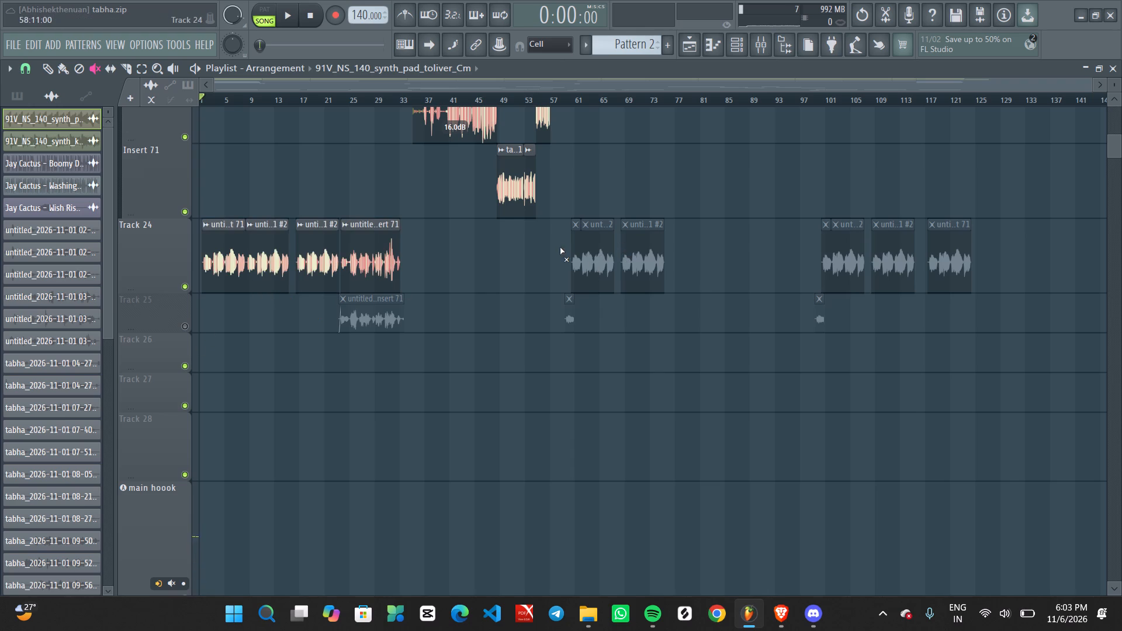
{"action": "left_click_drag", "start_coordinate": [560, 247], "coordinate": [662, 252]}
{"action": "left_click_drag", "start_coordinate": [629, 310], "coordinate": [543, 329]}
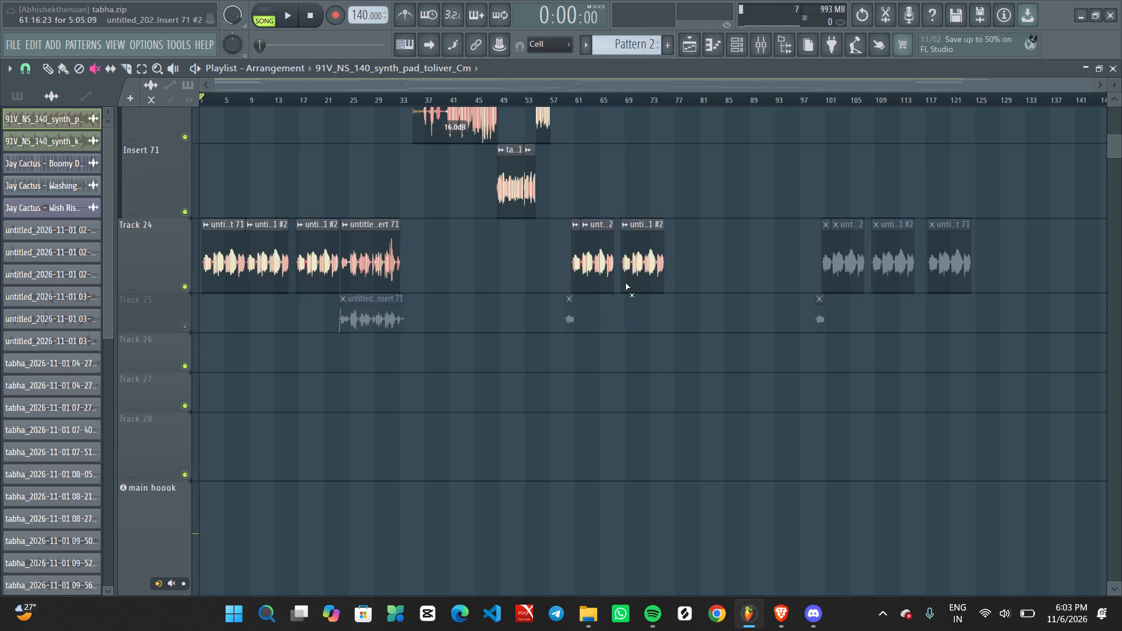
{"action": "left_click", "coordinate": [190, 328]}
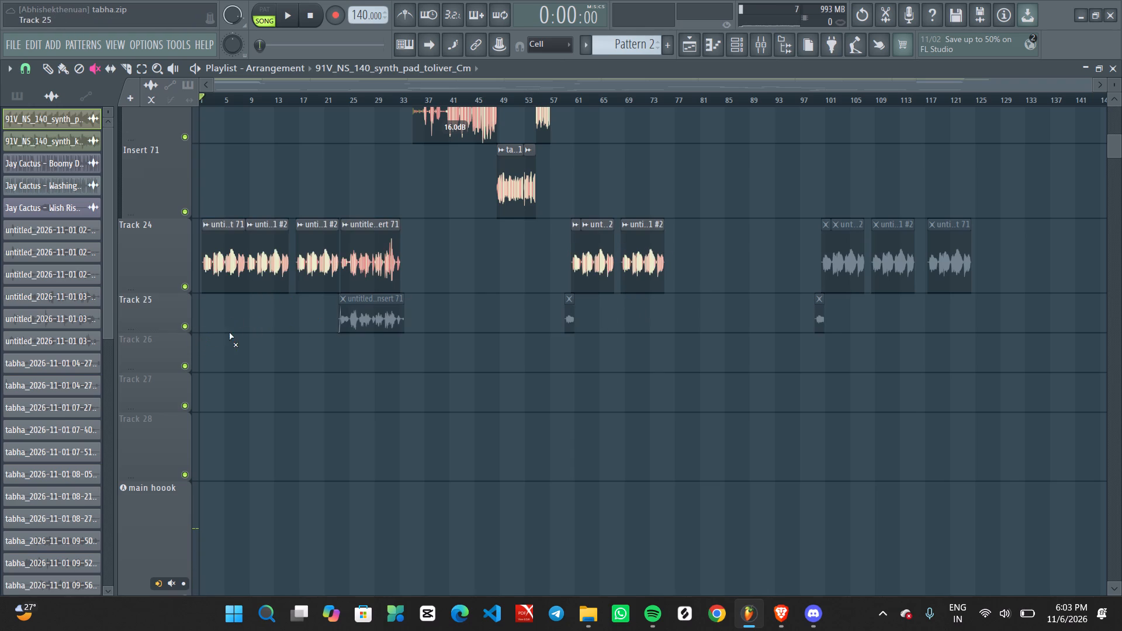
{"action": "left_click_drag", "start_coordinate": [584, 311], "coordinate": [553, 314]}
{"action": "left_click_drag", "start_coordinate": [803, 258], "coordinate": [809, 258]}
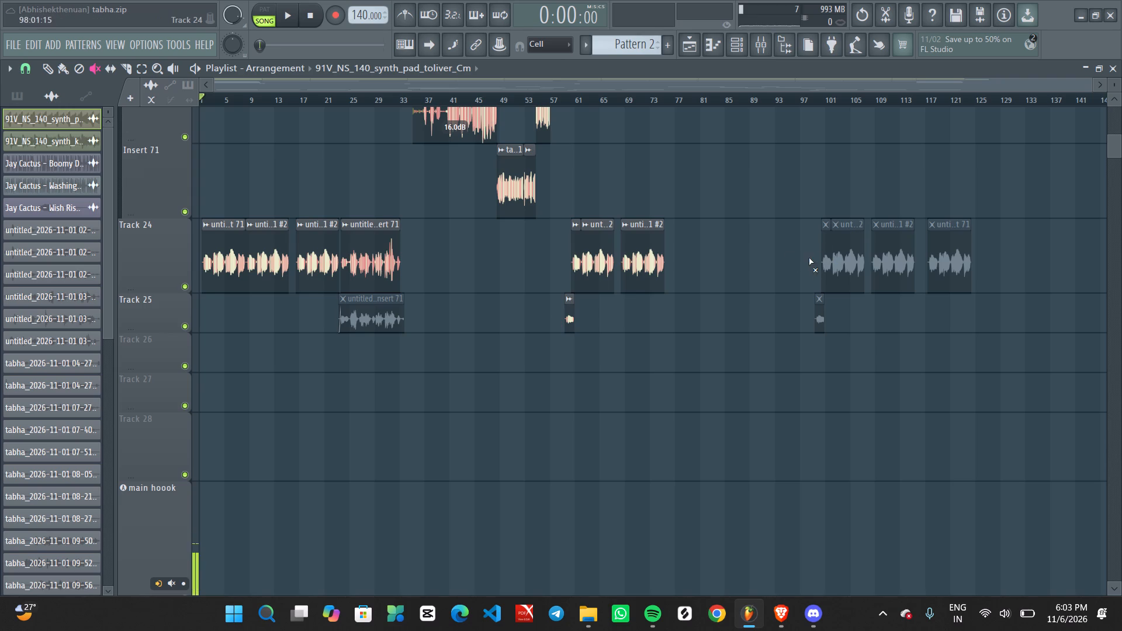
{"action": "left_click_drag", "start_coordinate": [809, 258], "coordinate": [981, 258]}
{"action": "left_click_drag", "start_coordinate": [870, 306], "coordinate": [745, 310]}
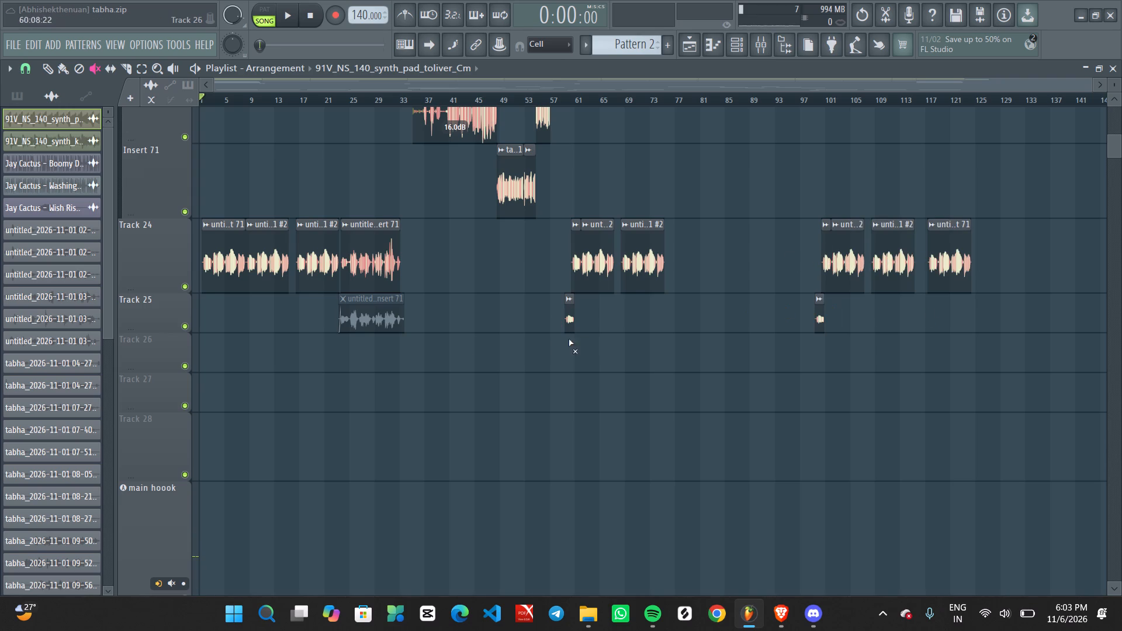
{"action": "left_click_drag", "start_coordinate": [405, 319], "coordinate": [358, 321]}
Switch the playlist back to the Draw tool at the top of the arrangement.
{"action": "scroll", "coordinate": [425, 321], "scroll_direction": "up", "scroll_amount": 11}
{"action": "scroll", "coordinate": [434, 317], "scroll_direction": "down", "scroll_amount": 1}
{"action": "scroll", "coordinate": [434, 317], "scroll_direction": "up", "scroll_amount": 2}
{"action": "scroll", "coordinate": [434, 317], "scroll_direction": "up", "scroll_amount": 20}
{"action": "scroll", "coordinate": [434, 317], "scroll_direction": "up", "scroll_amount": 6}
{"action": "middle_click", "coordinate": [372, 272]}
{"action": "right_click", "coordinate": [372, 272]}
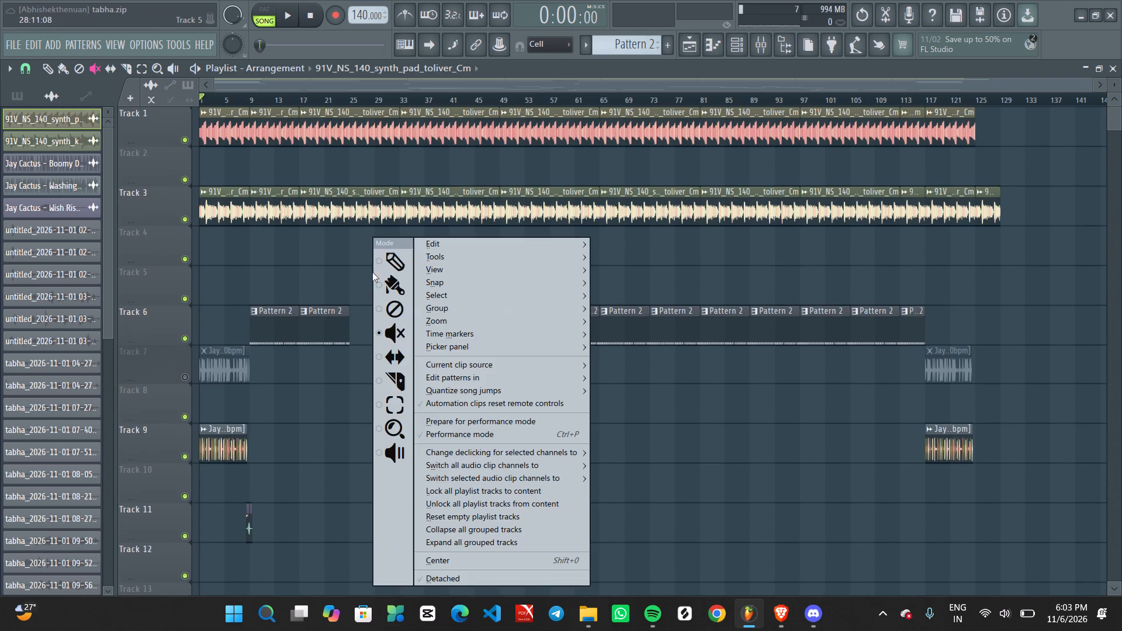
{"action": "left_click", "coordinate": [389, 260]}
Start exporting the project as a Wave file and browse the projects (F:) drive for a save location.
{"action": "left_click", "coordinate": [11, 41]}
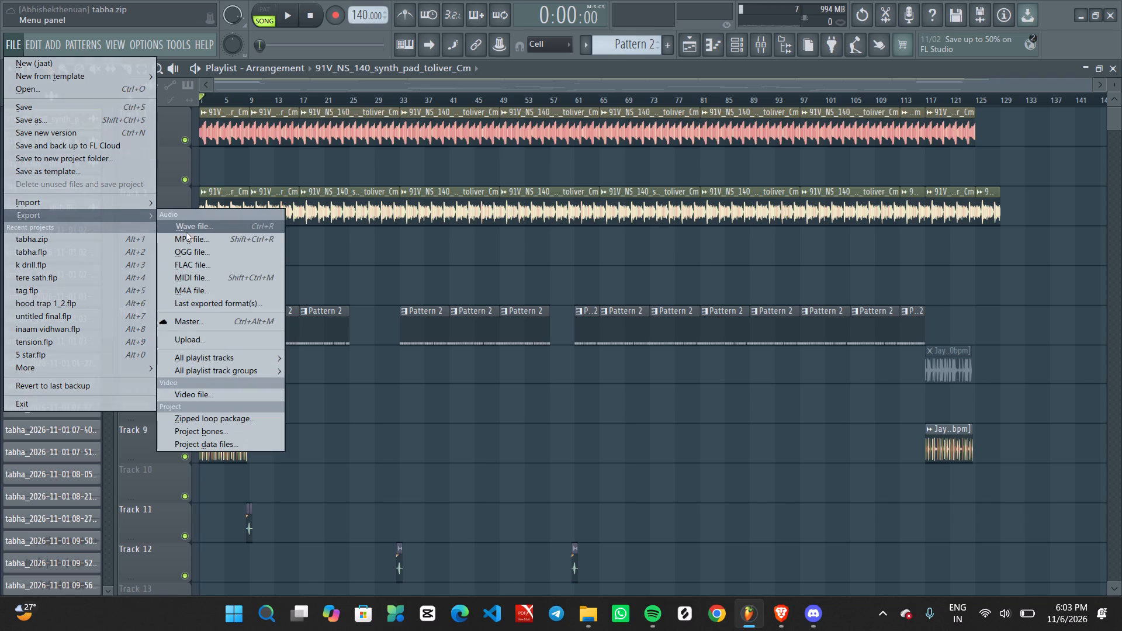
{"action": "left_click", "coordinate": [198, 229]}
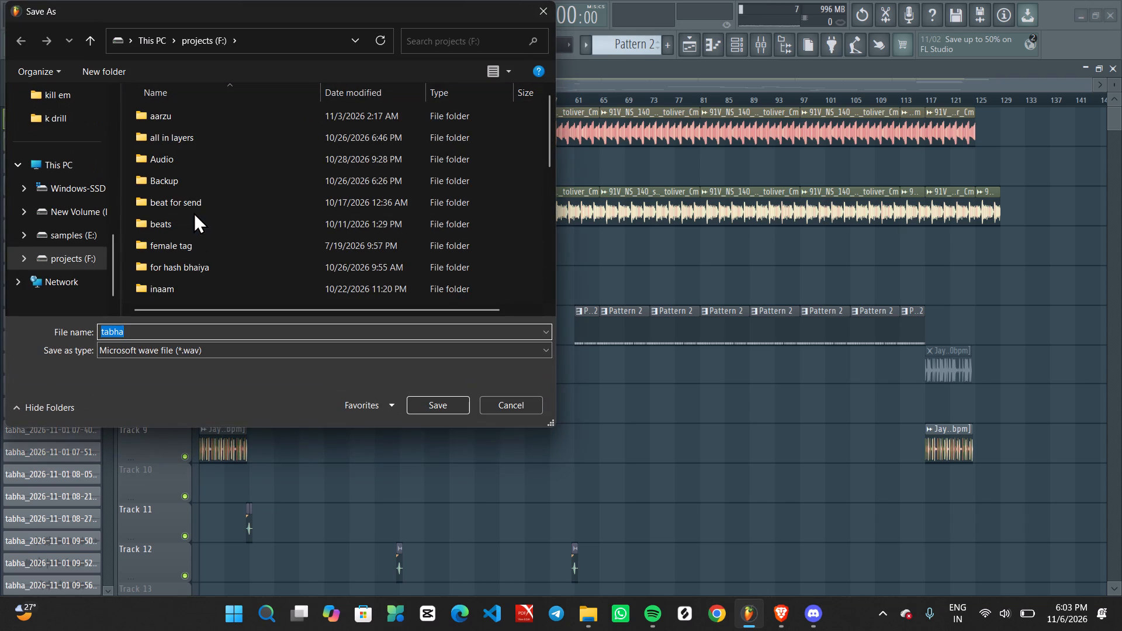
{"action": "left_click", "coordinate": [66, 257]}
{"action": "scroll", "coordinate": [254, 155], "scroll_direction": "down", "scroll_amount": 9}
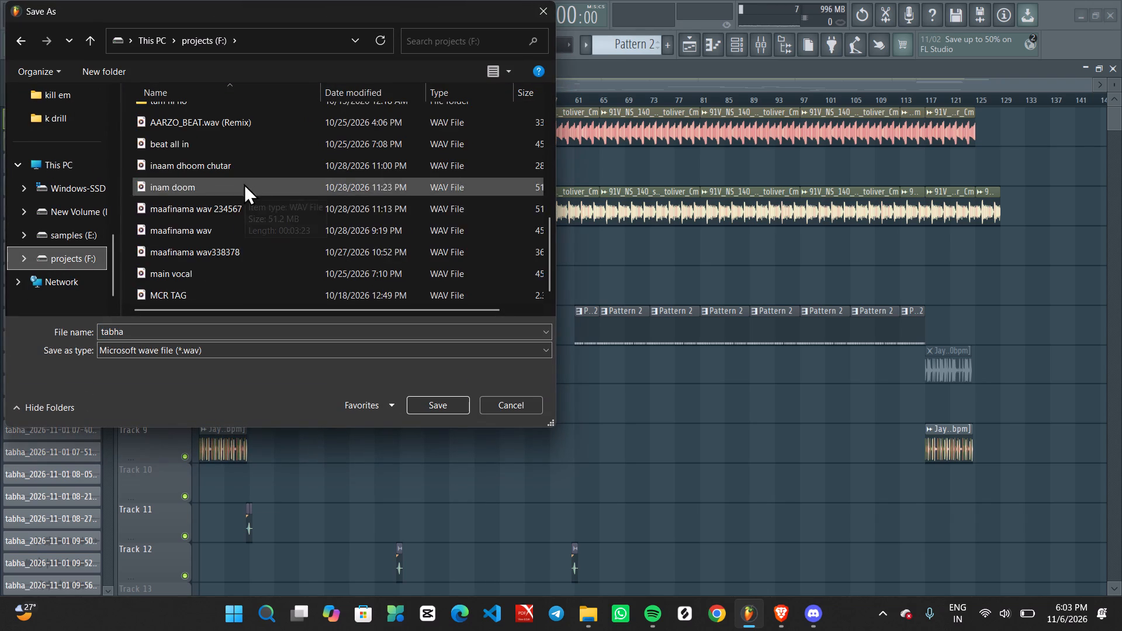
{"action": "scroll", "coordinate": [223, 257], "scroll_direction": "up", "scroll_amount": 14}
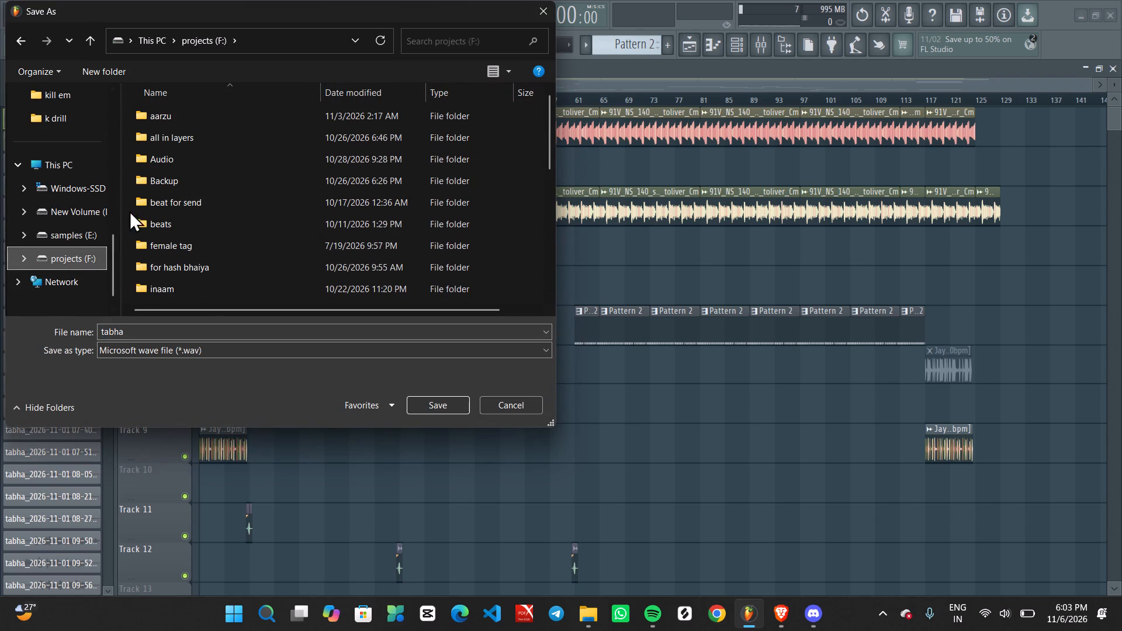
{"action": "scroll", "coordinate": [142, 203], "scroll_direction": "down", "scroll_amount": 14}
{"action": "scroll", "coordinate": [247, 252], "scroll_direction": "up", "scroll_amount": 16}
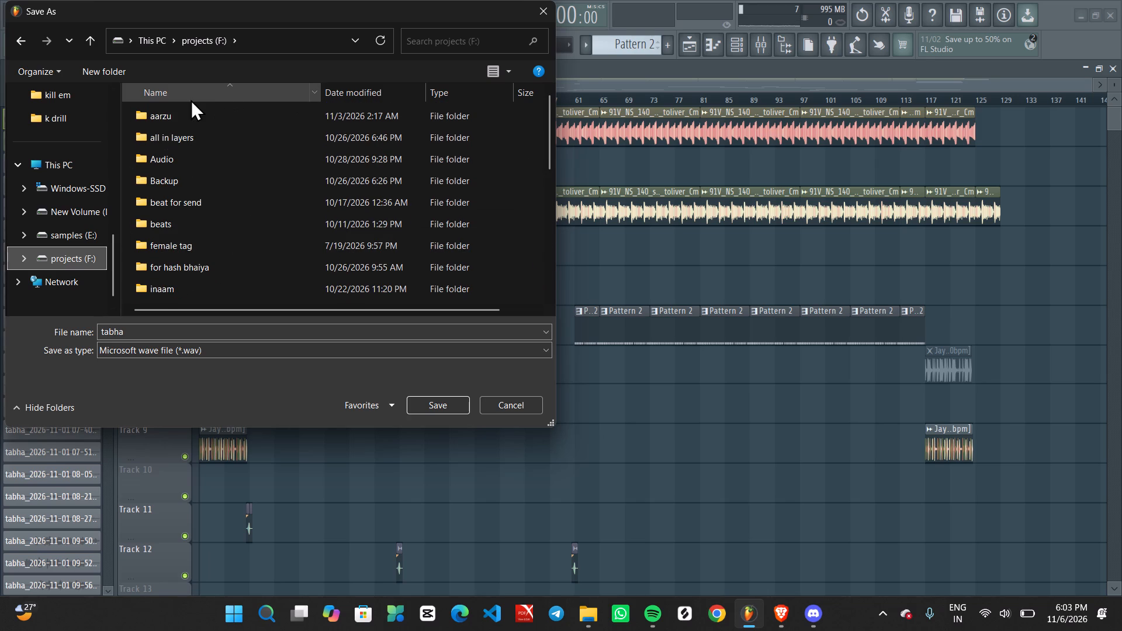
Create a new folder named tabah on the projects (F:) drive.
{"action": "right_click", "coordinate": [123, 124]}
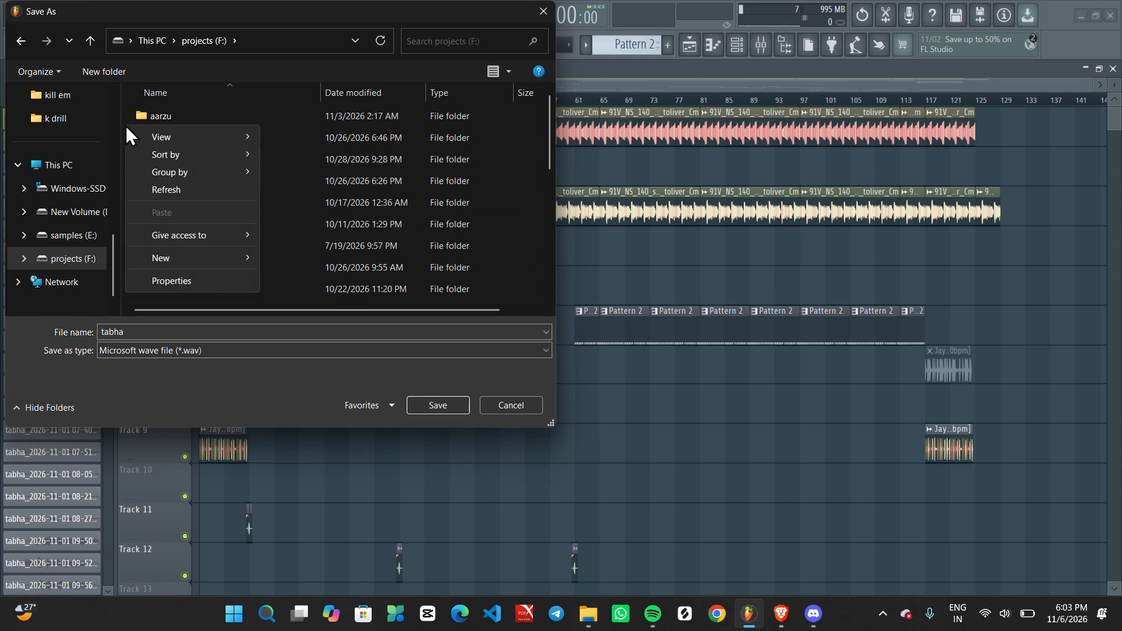
{"action": "left_click", "coordinate": [275, 253]}
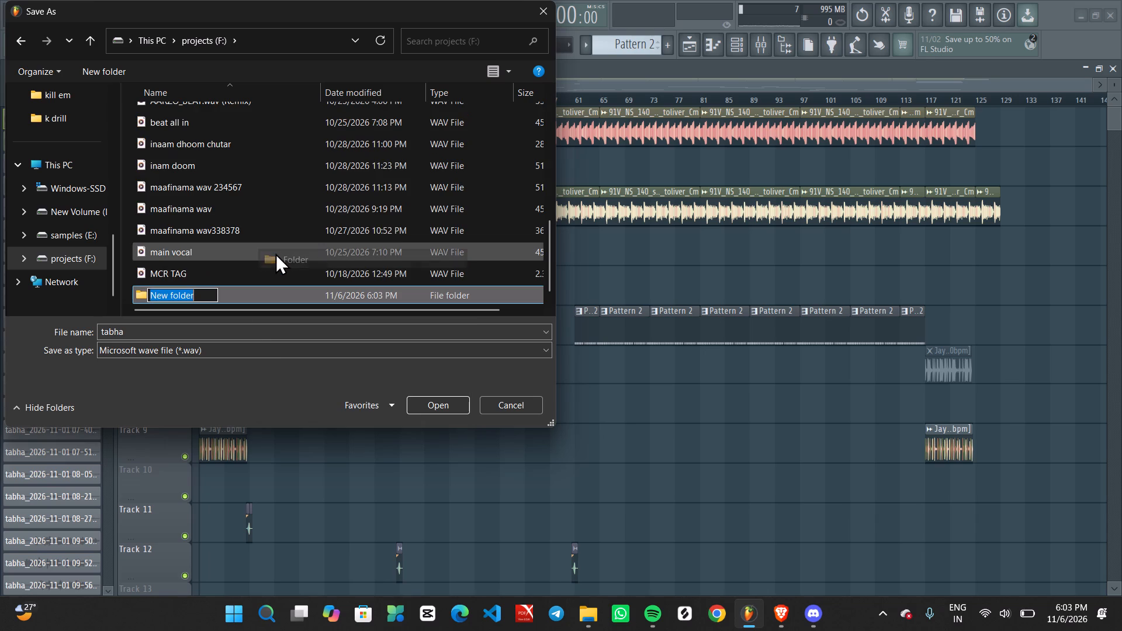
{"action": "key", "text": "BackSpace"}
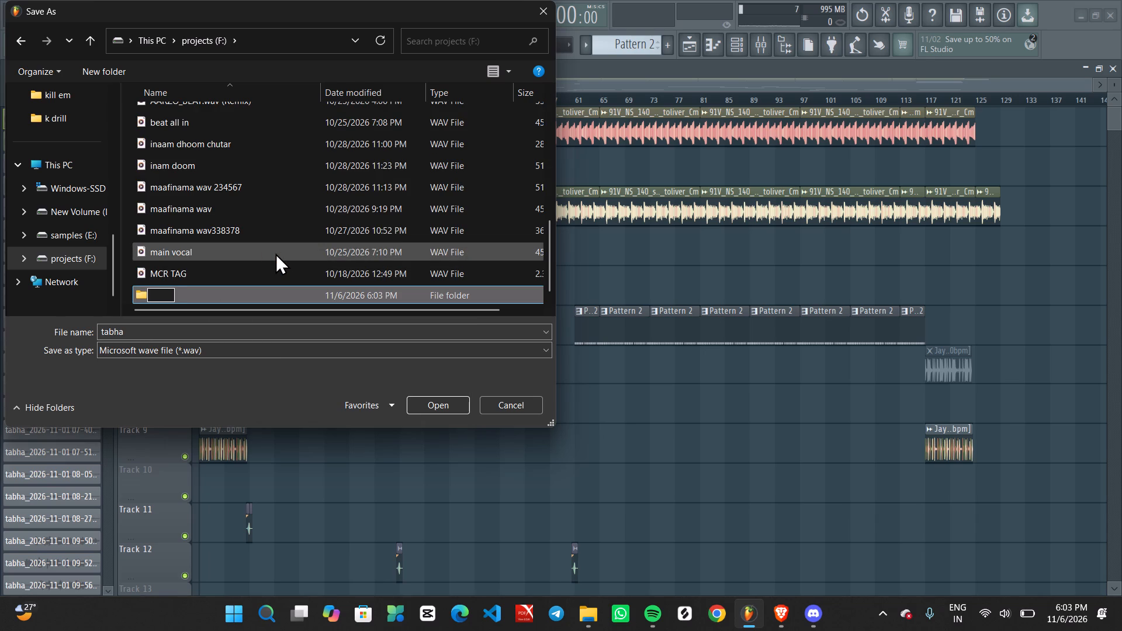
{"action": "type", "text": "taba"}
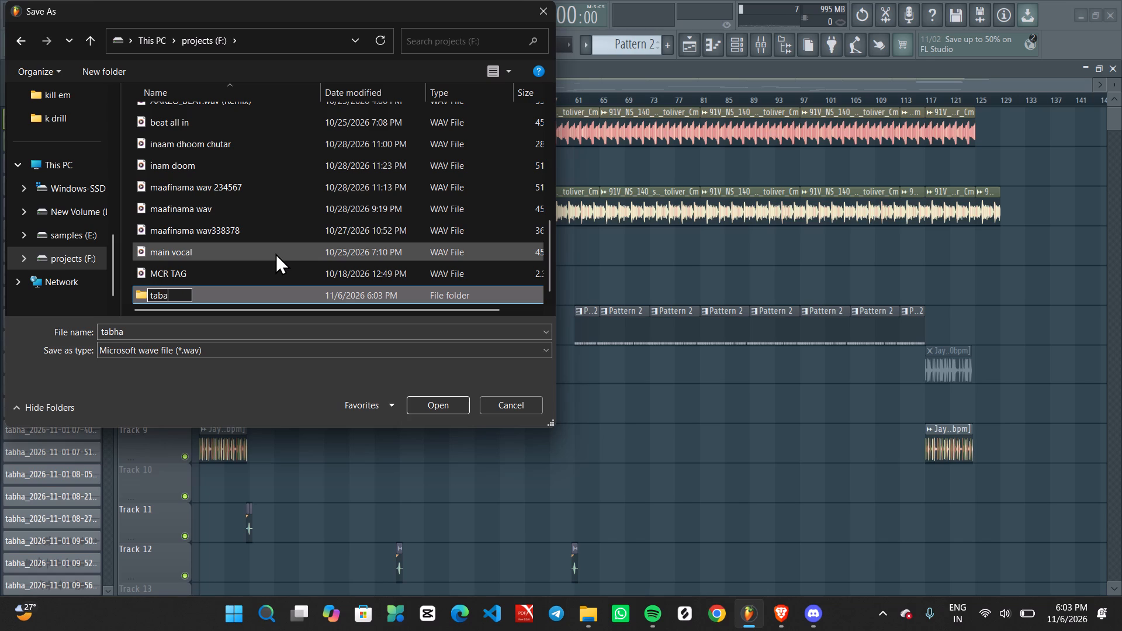
{"action": "key", "text": "h"}
{"action": "key", "text": "Return"}
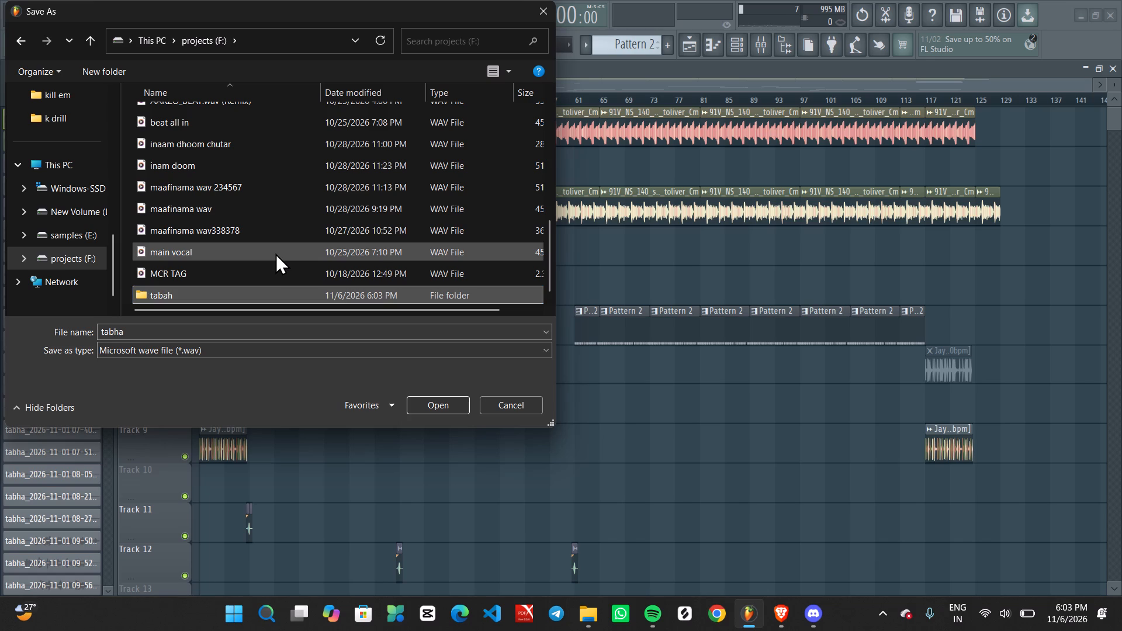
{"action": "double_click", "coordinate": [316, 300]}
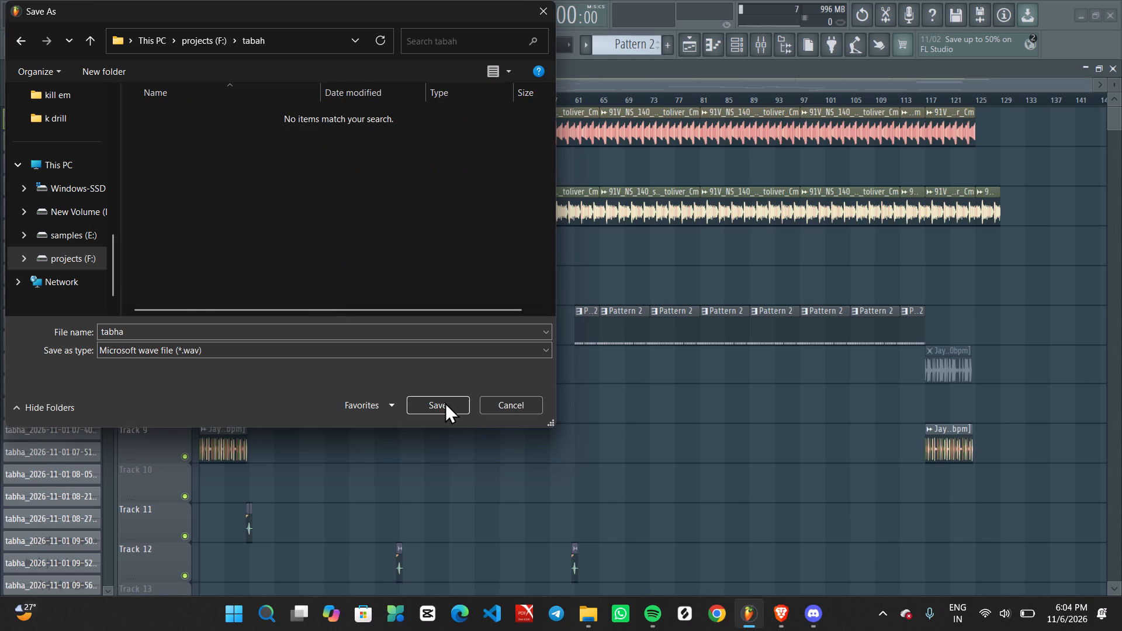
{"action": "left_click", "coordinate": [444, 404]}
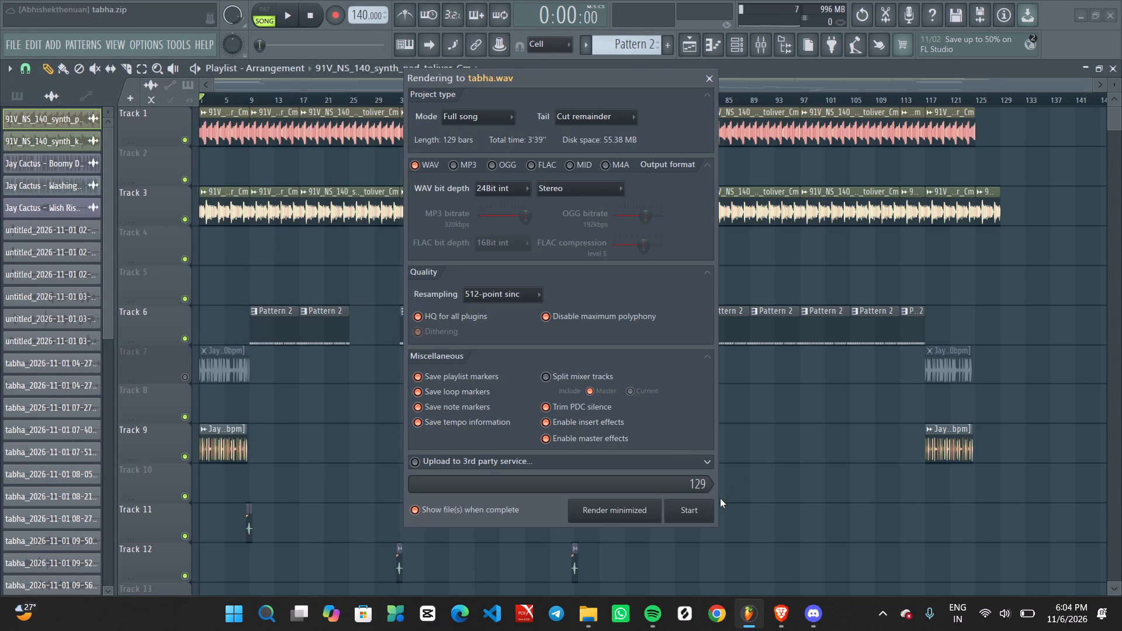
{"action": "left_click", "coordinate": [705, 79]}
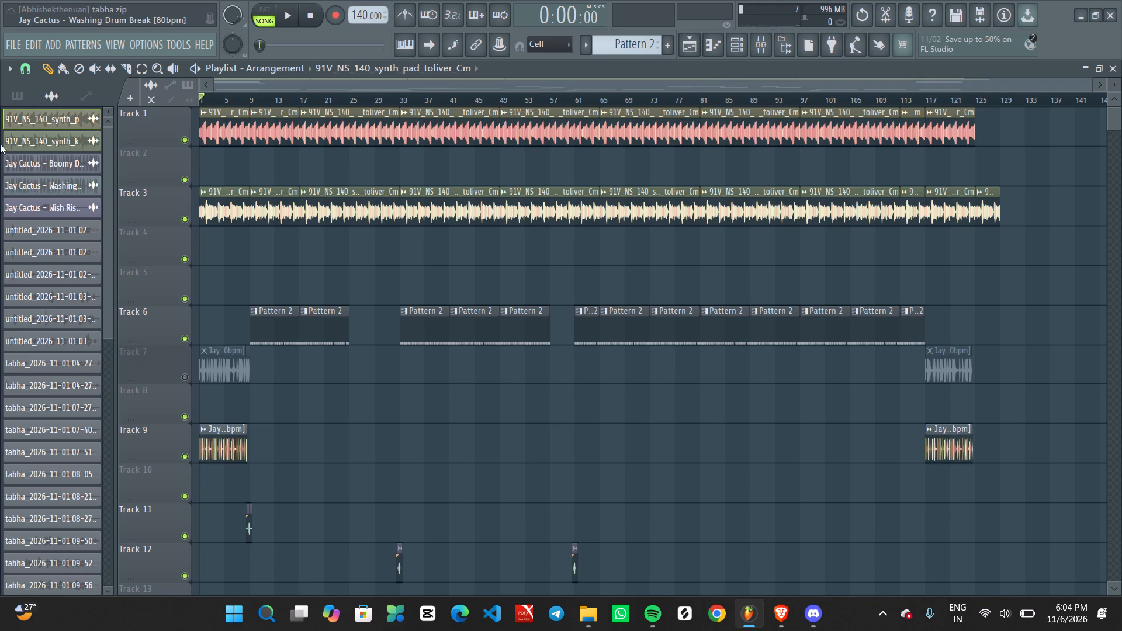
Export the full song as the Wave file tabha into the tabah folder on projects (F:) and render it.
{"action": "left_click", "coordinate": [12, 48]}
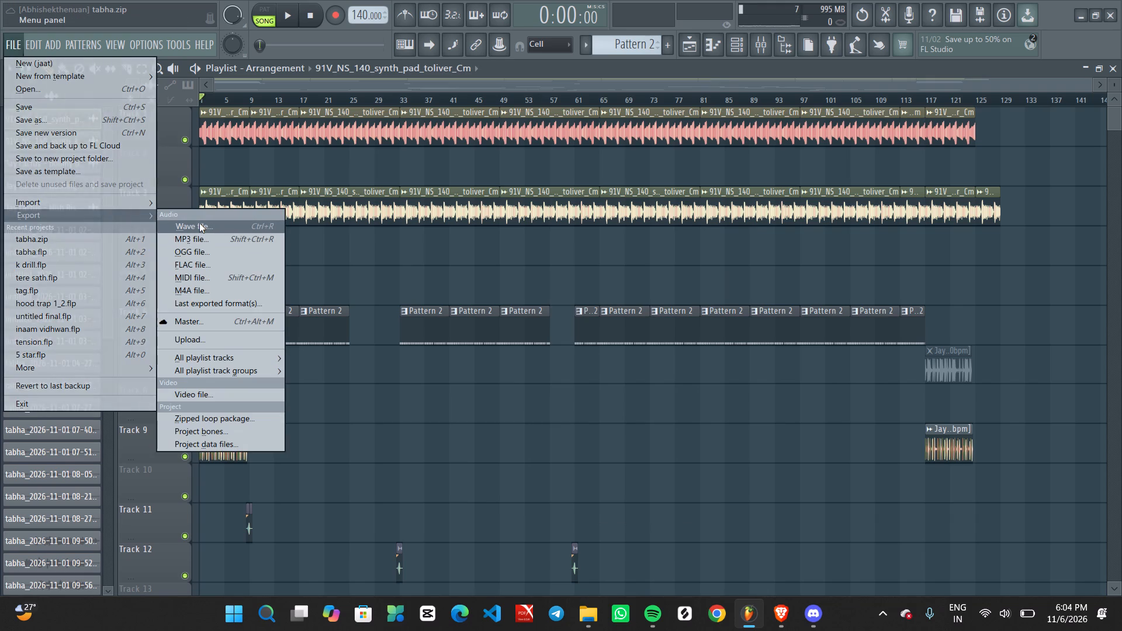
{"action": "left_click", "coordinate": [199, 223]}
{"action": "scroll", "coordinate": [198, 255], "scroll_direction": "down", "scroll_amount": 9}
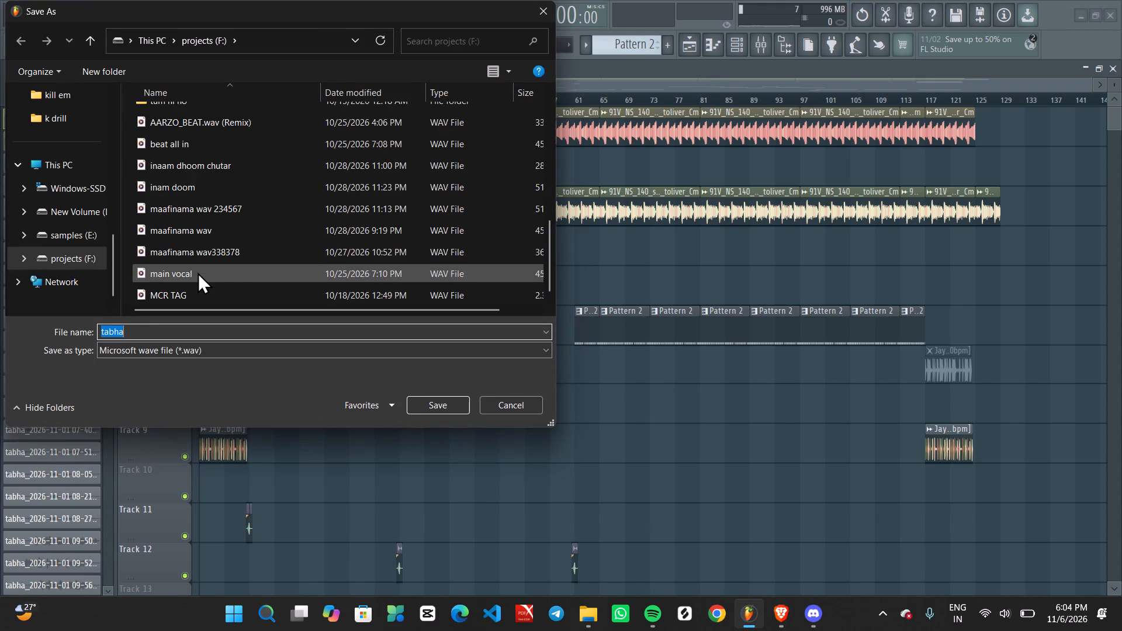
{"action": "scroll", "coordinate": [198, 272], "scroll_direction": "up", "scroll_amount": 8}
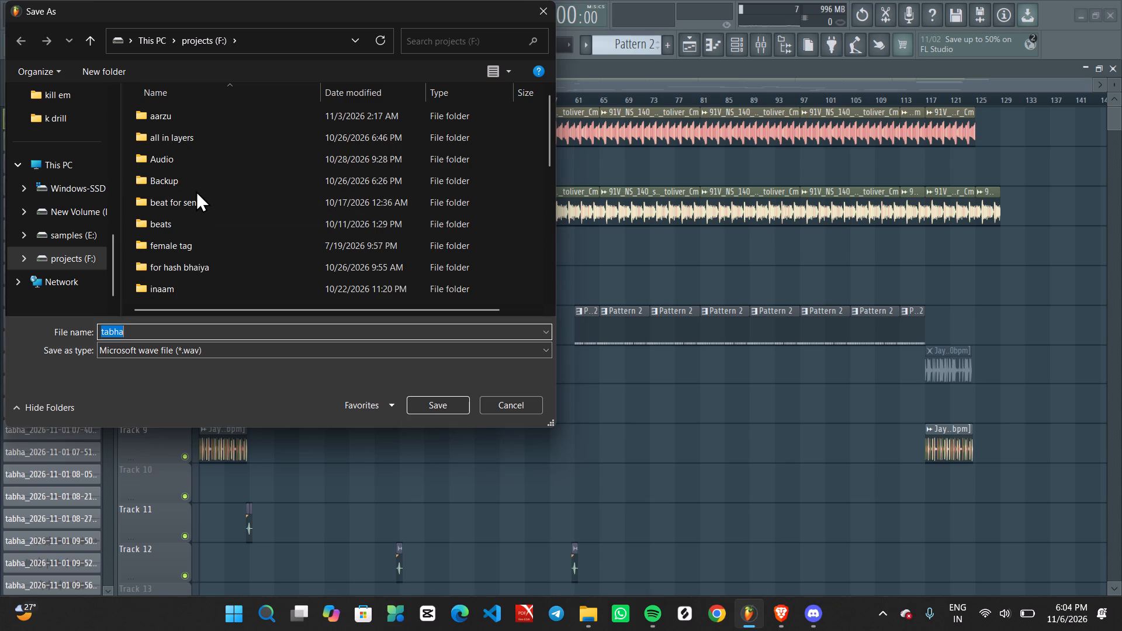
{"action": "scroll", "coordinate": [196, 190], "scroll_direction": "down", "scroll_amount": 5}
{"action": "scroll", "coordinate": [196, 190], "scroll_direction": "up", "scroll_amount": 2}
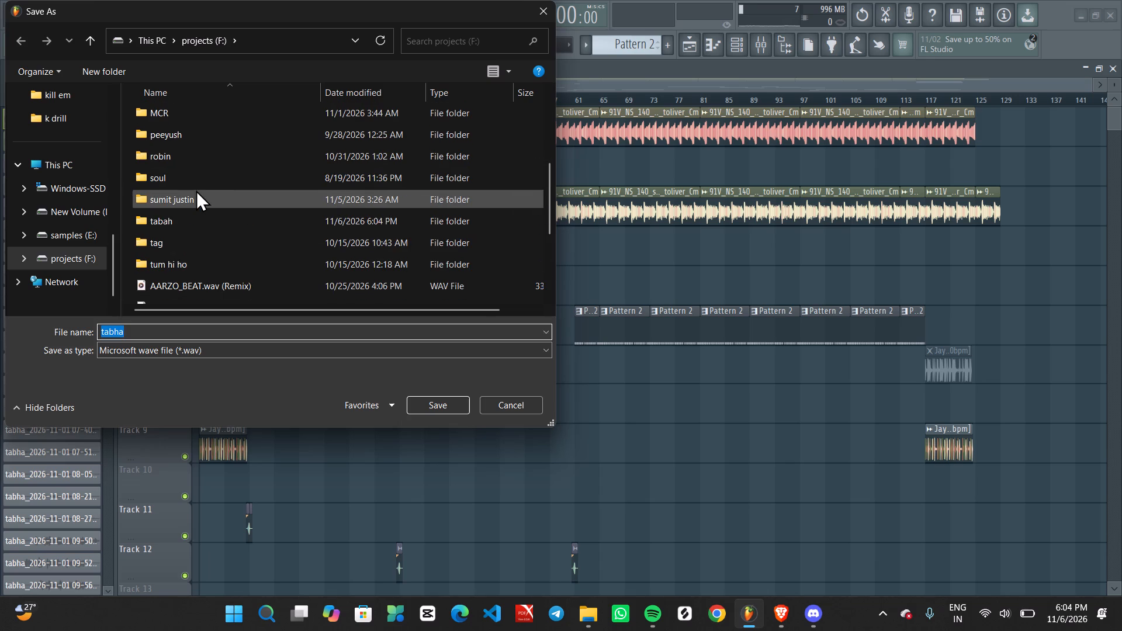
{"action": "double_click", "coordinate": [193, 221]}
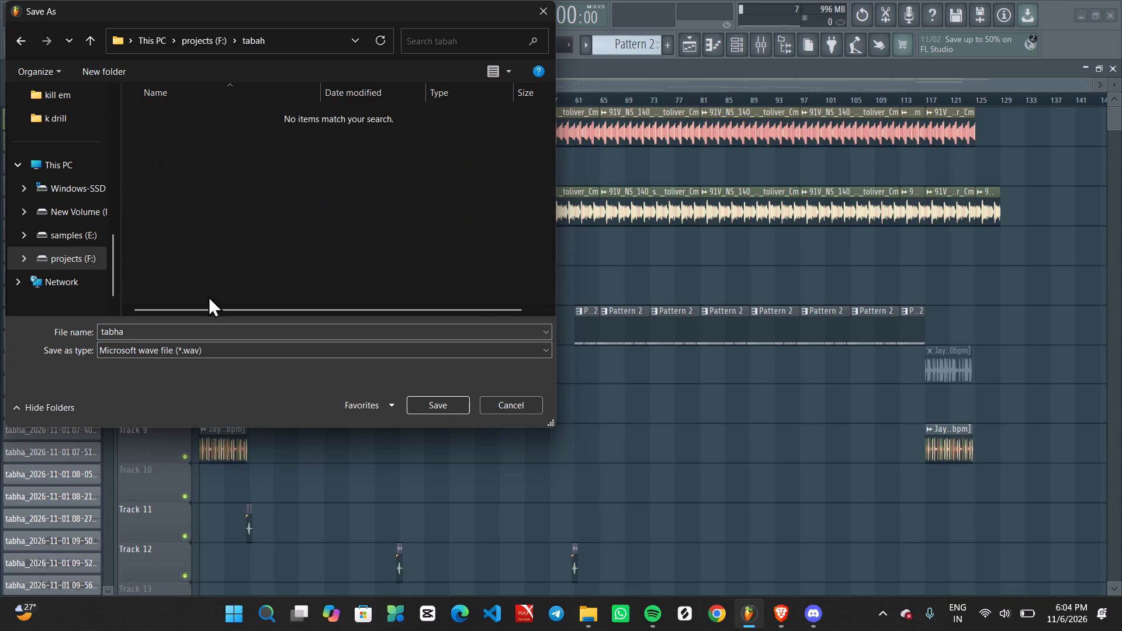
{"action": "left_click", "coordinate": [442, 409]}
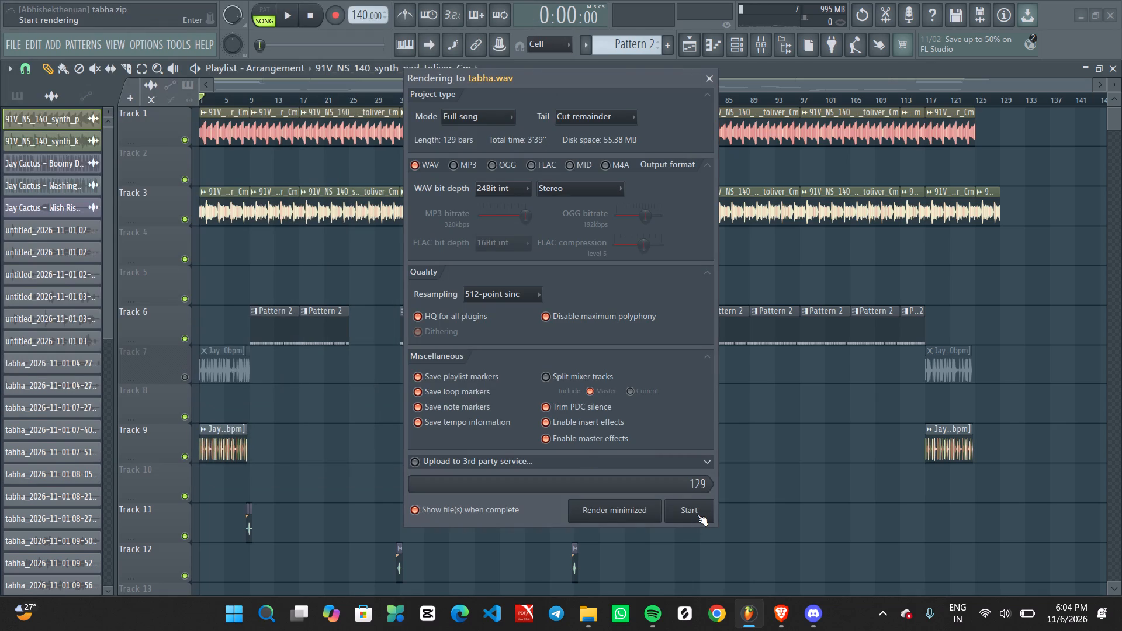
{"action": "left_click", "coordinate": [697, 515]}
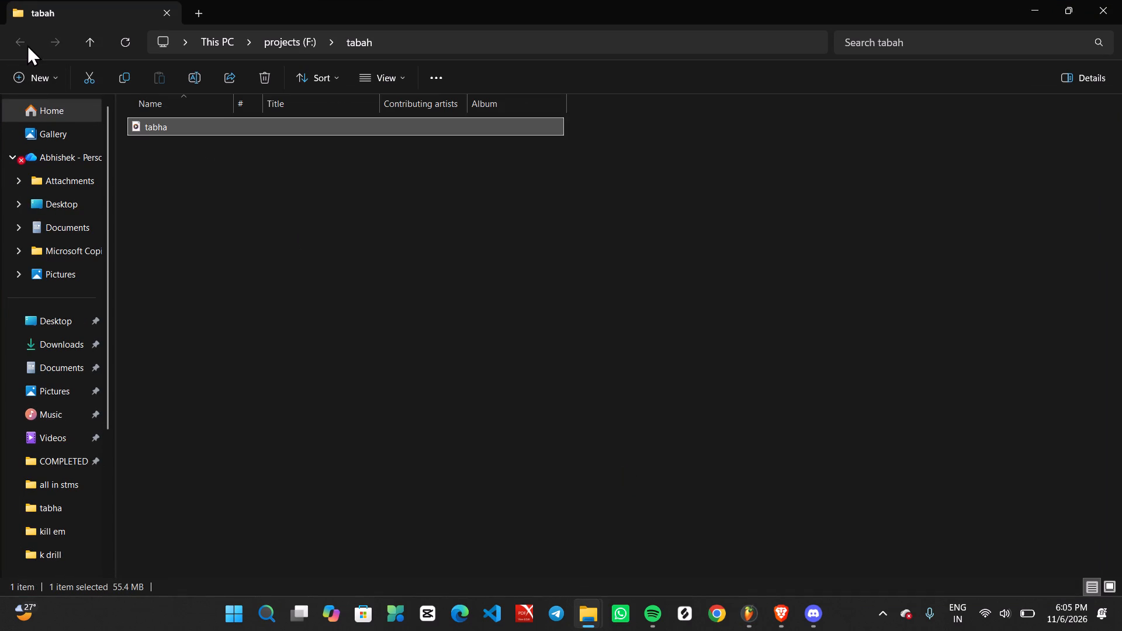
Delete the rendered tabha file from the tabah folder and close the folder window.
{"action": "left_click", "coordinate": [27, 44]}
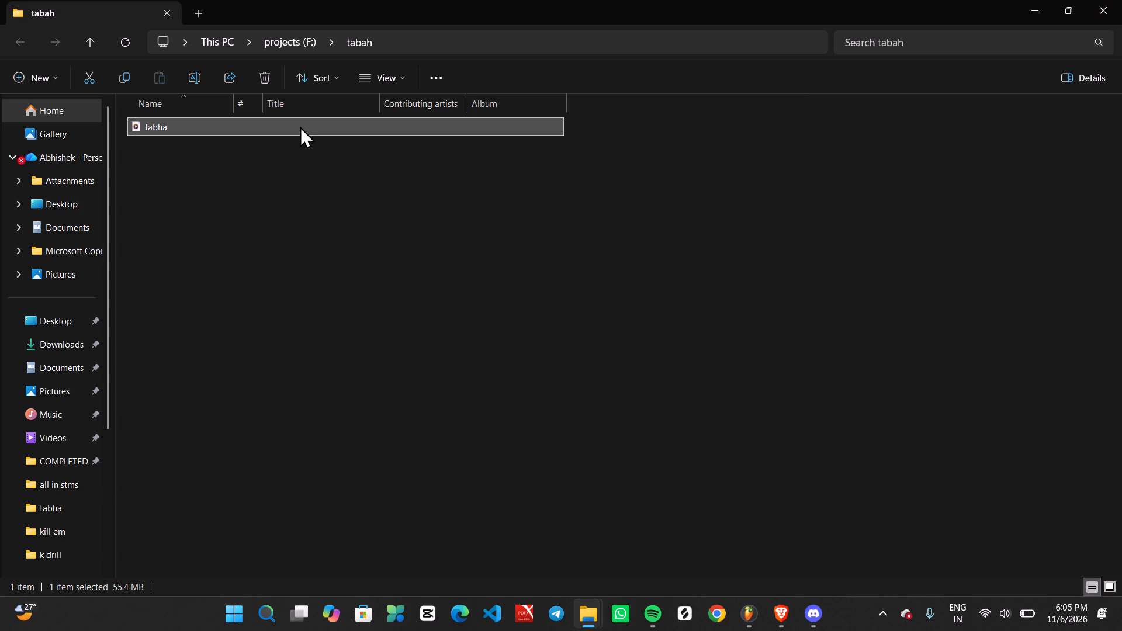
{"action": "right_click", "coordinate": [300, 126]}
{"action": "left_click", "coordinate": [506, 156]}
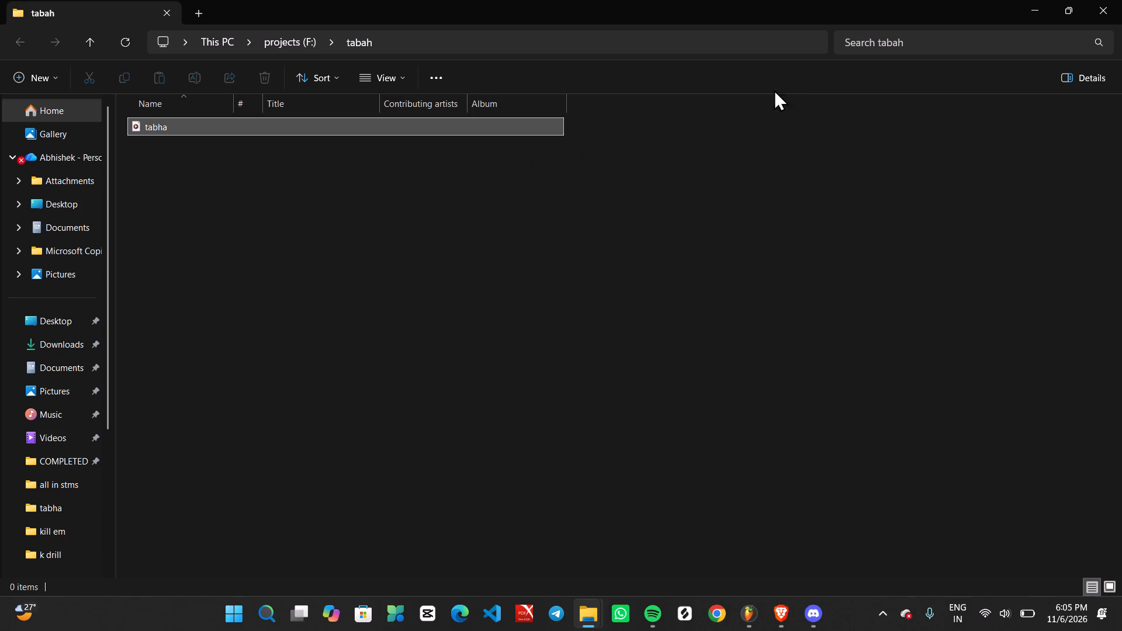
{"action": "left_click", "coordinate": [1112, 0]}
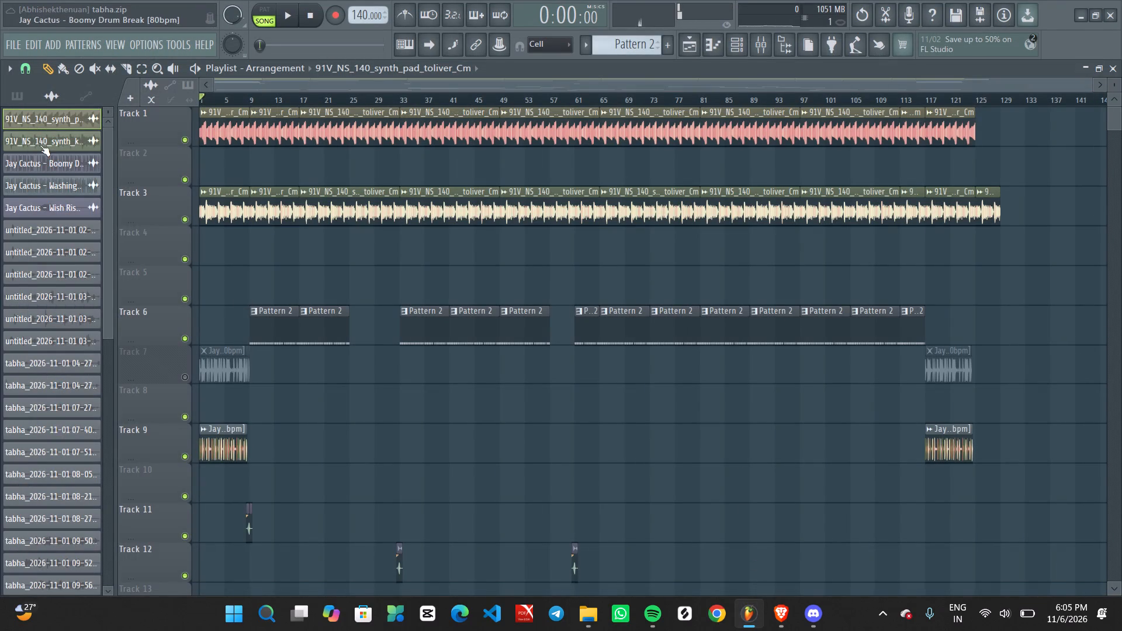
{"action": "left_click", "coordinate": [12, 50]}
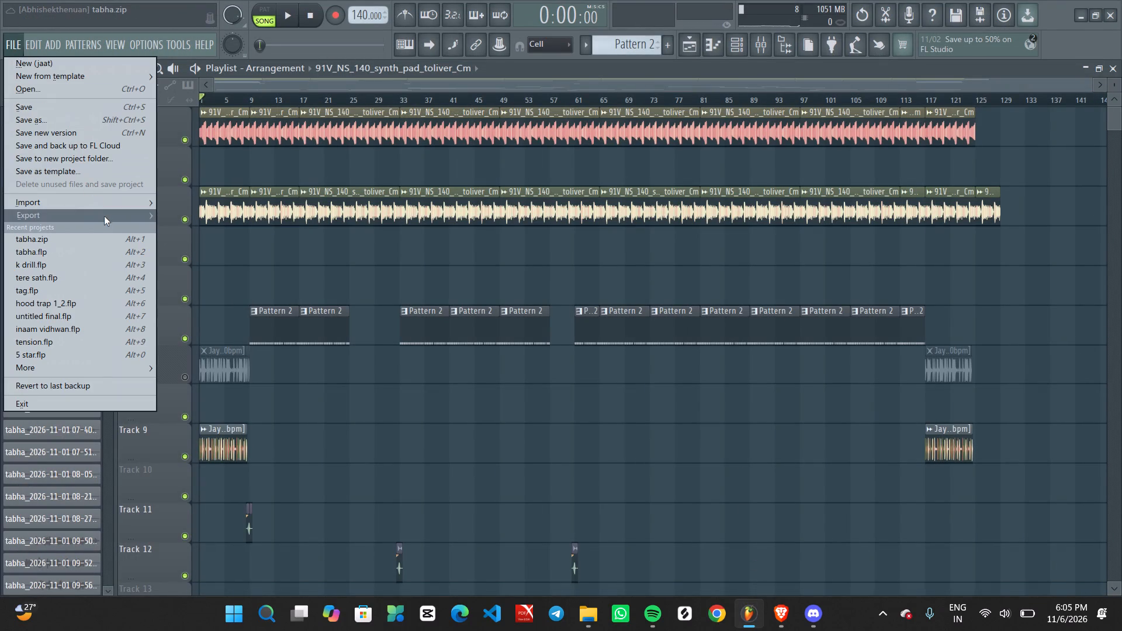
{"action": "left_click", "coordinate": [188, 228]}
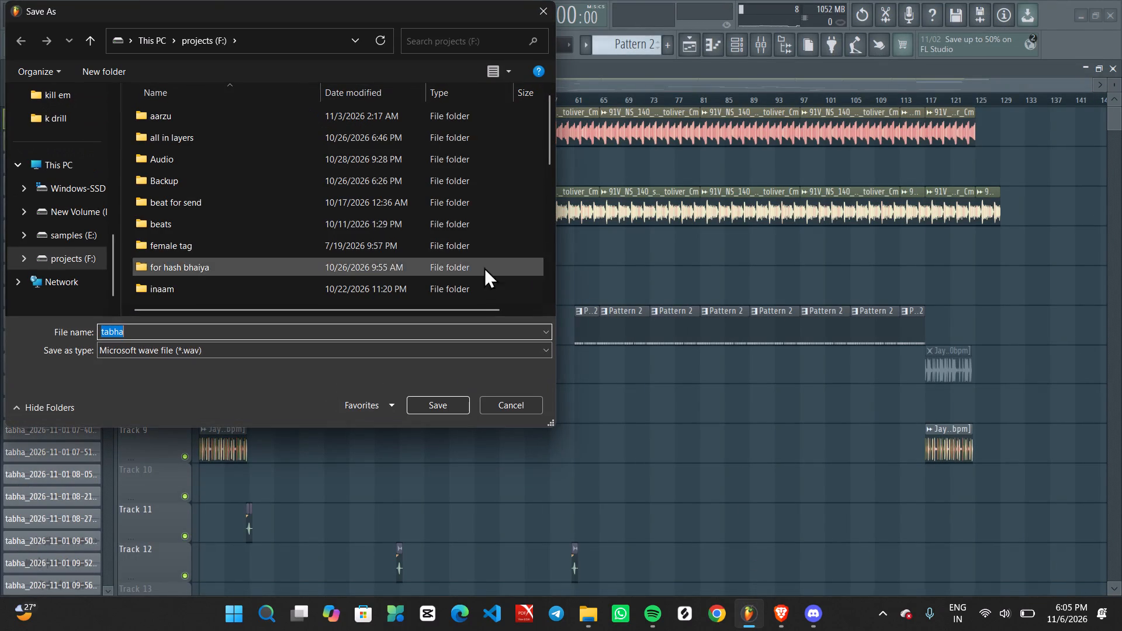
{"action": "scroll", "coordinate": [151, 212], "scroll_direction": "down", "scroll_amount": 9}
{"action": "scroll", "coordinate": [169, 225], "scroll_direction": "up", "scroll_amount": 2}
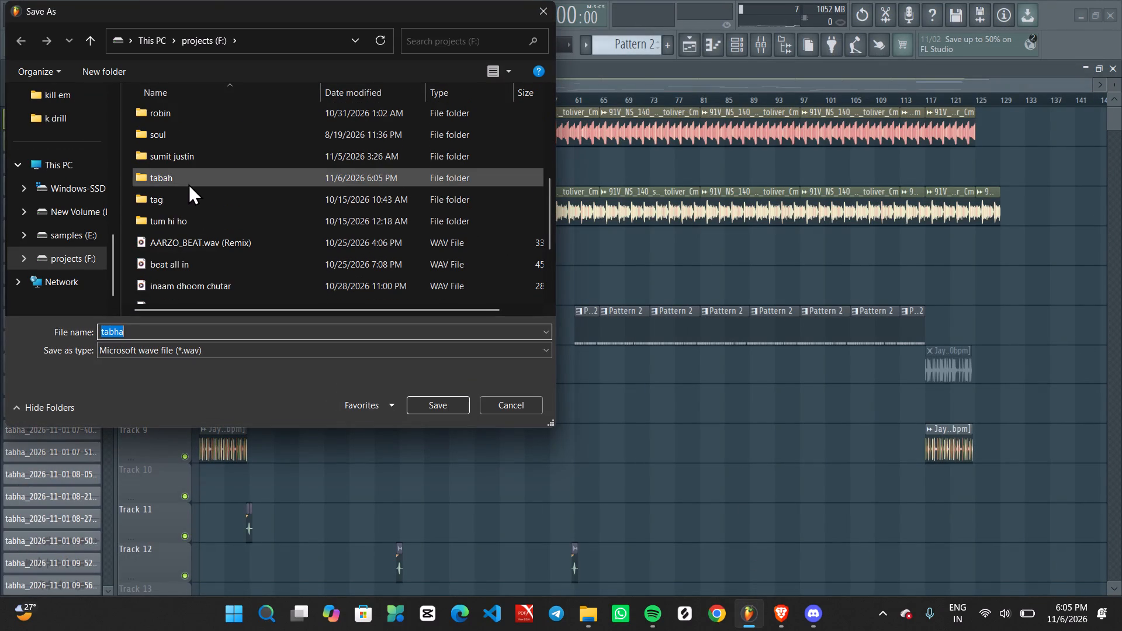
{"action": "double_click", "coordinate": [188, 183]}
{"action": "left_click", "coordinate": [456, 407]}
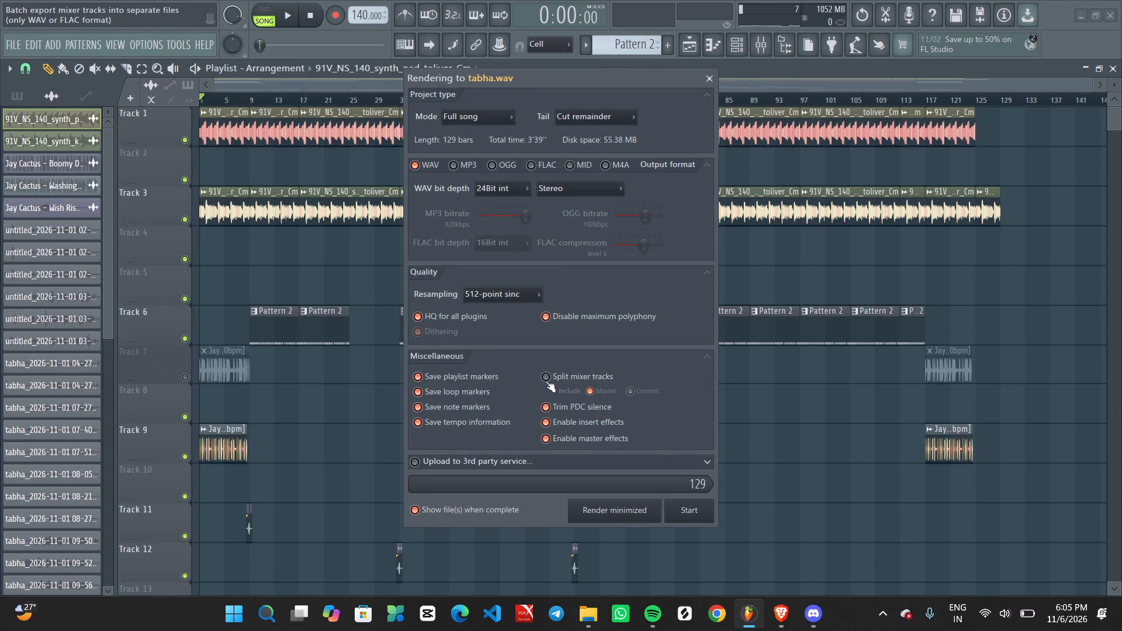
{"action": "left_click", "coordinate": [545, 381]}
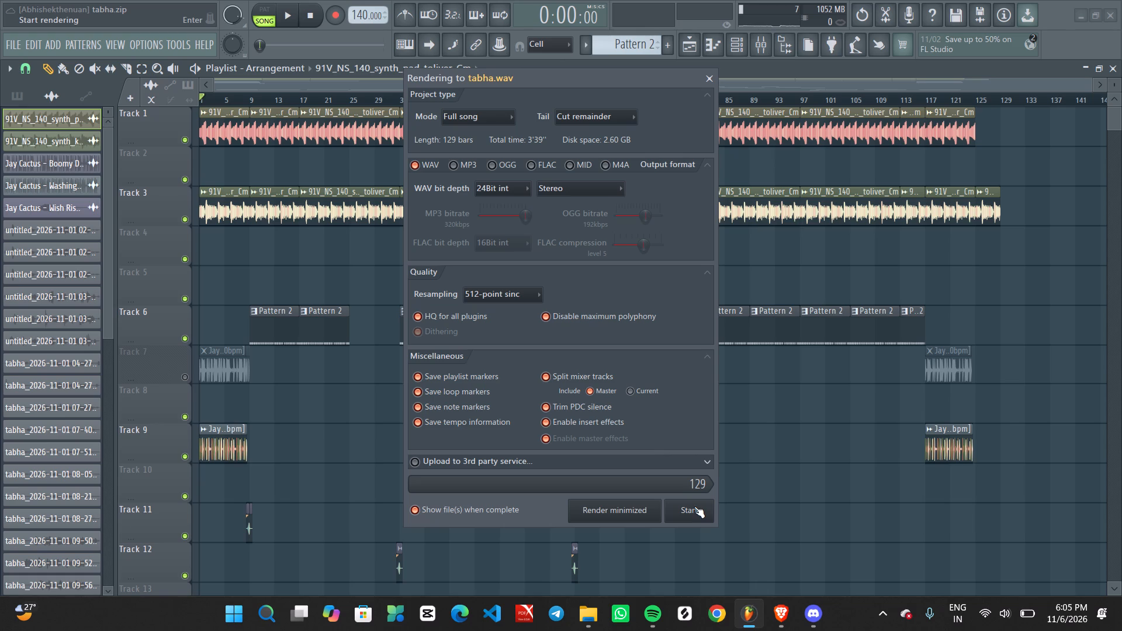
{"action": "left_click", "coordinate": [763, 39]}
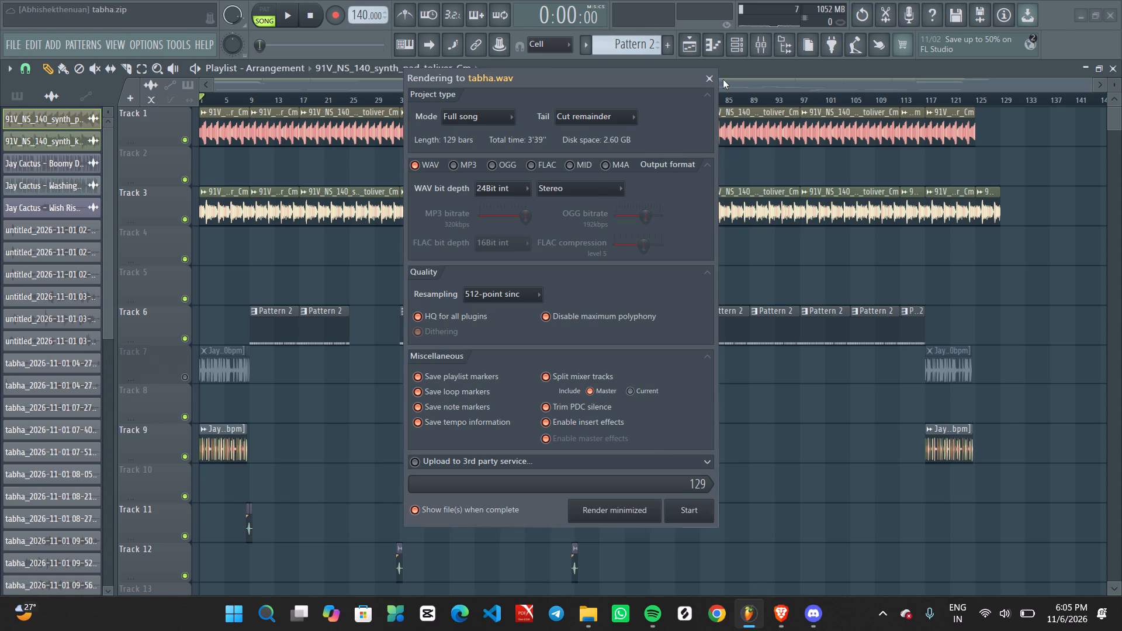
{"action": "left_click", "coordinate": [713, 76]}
Examine the channel settings of the synth clips on Track 1 and Track 3, and look over the mixer.
{"action": "double_click", "coordinate": [656, 127]}
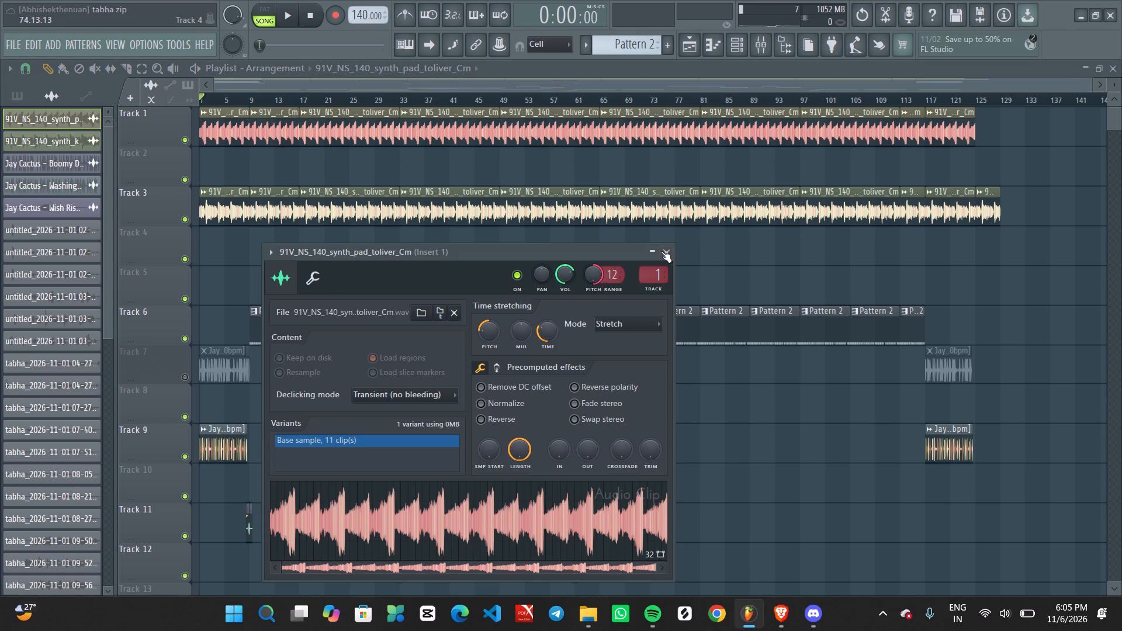
{"action": "left_click", "coordinate": [674, 250]}
{"action": "left_click", "coordinate": [671, 248]}
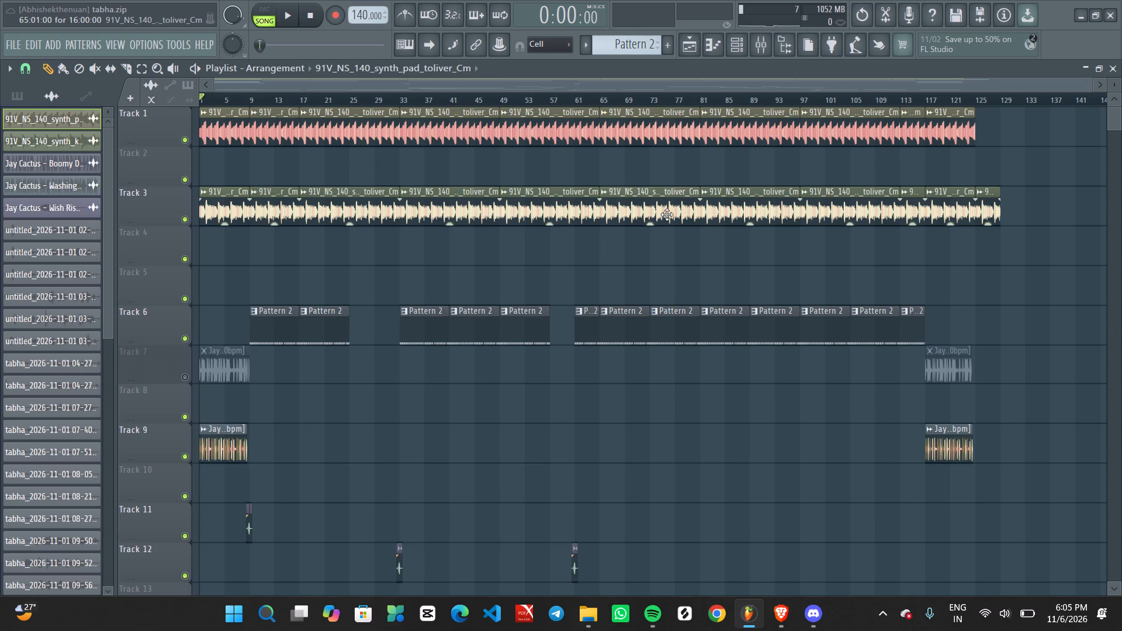
{"action": "double_click", "coordinate": [667, 214]}
{"action": "left_click", "coordinate": [581, 304]}
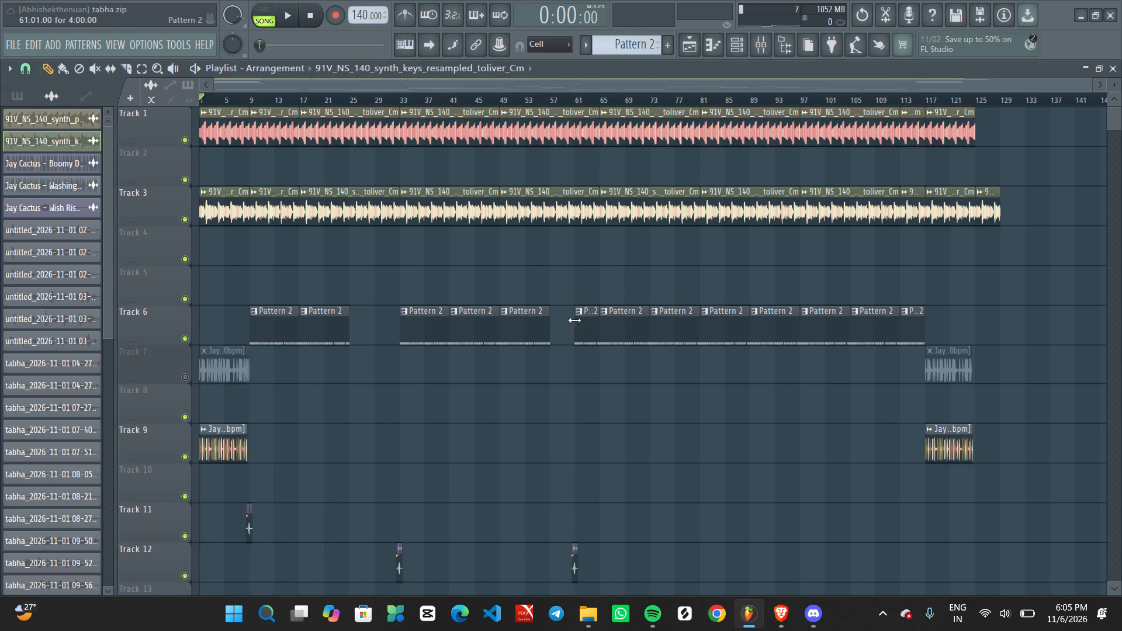
{"action": "left_click", "coordinate": [756, 33]}
{"action": "scroll", "coordinate": [540, 178], "scroll_direction": "up", "scroll_amount": 3}
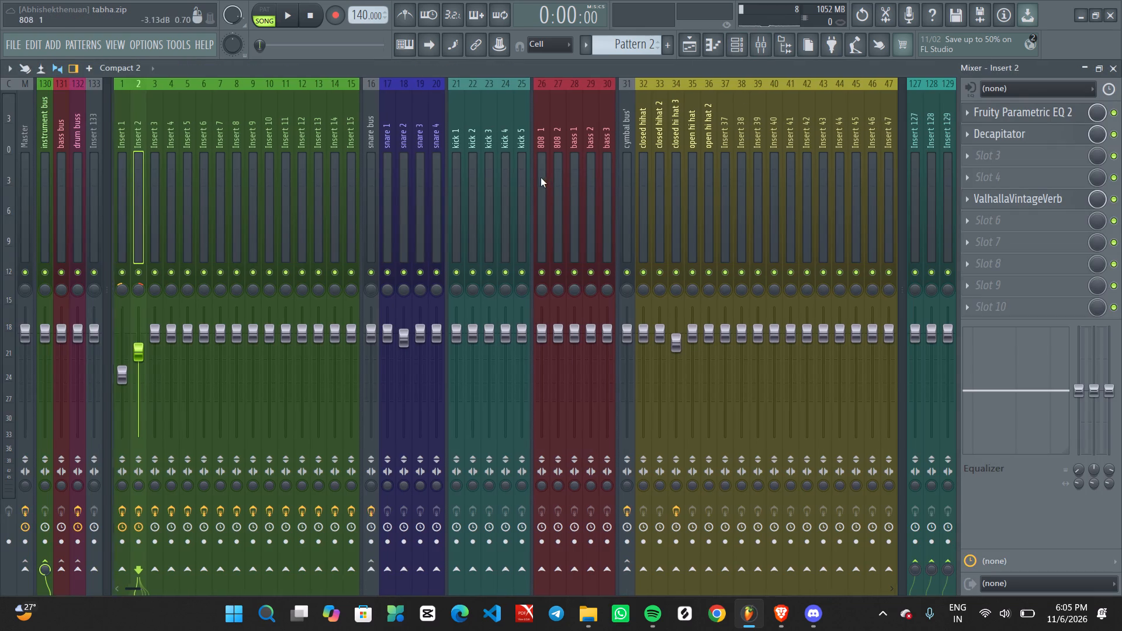
{"action": "scroll", "coordinate": [541, 178], "scroll_direction": "up", "scroll_amount": 3}
Preview the Jay Cactus Packet Rim channel in the channel rack and route it to mixer track 18.
{"action": "left_click", "coordinate": [732, 46]}
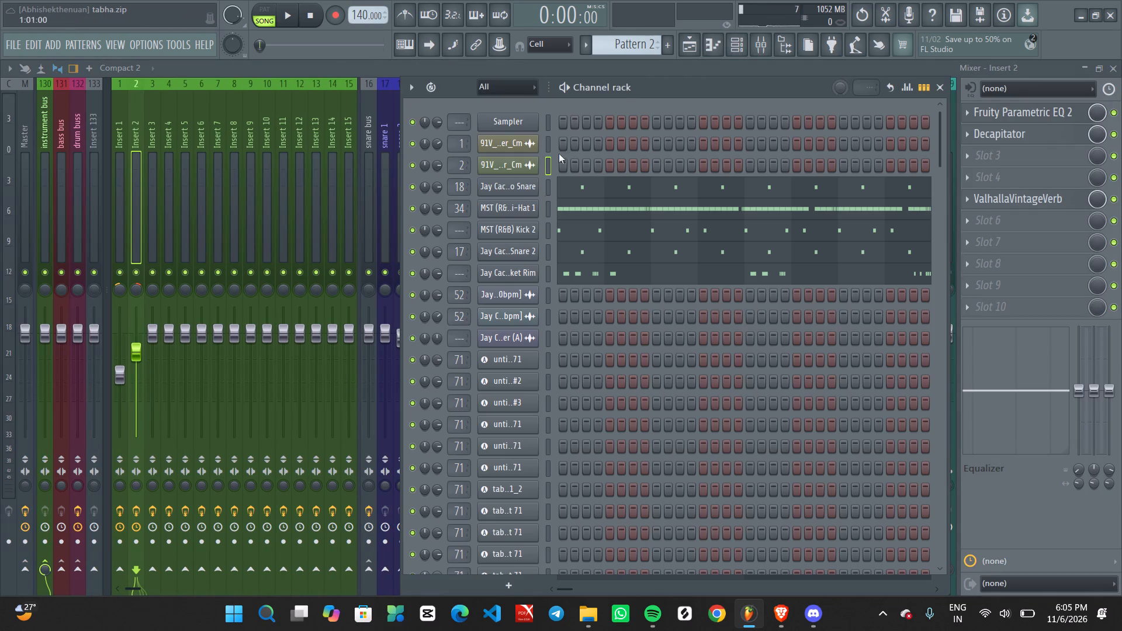
{"action": "left_click", "coordinate": [517, 272]}
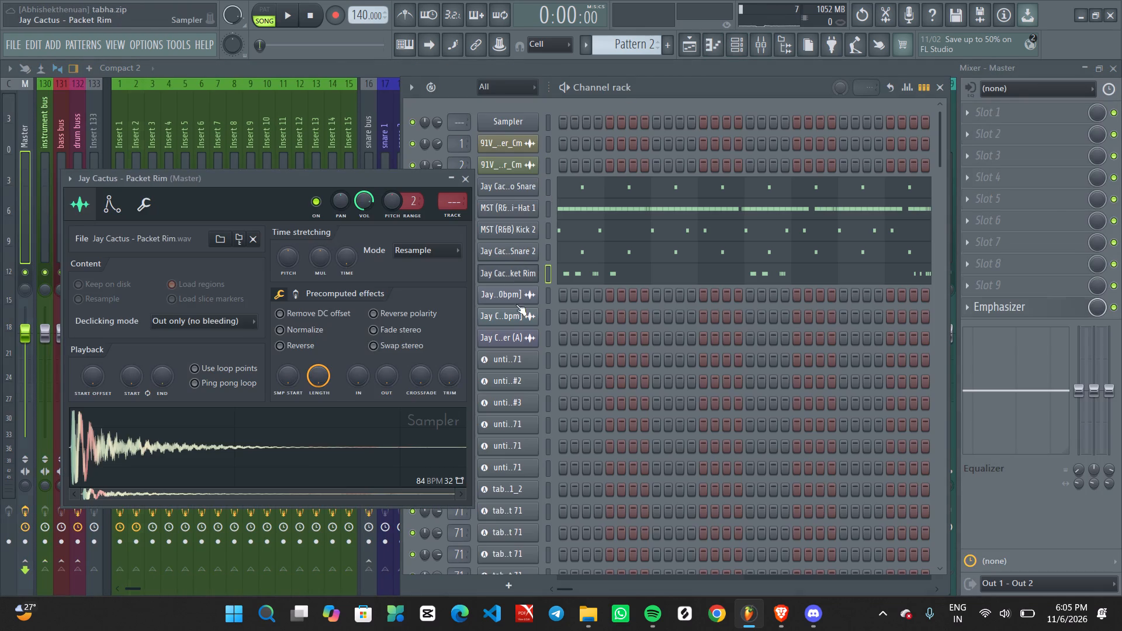
{"action": "left_click", "coordinate": [299, 455]}
{"action": "left_click", "coordinate": [461, 182]}
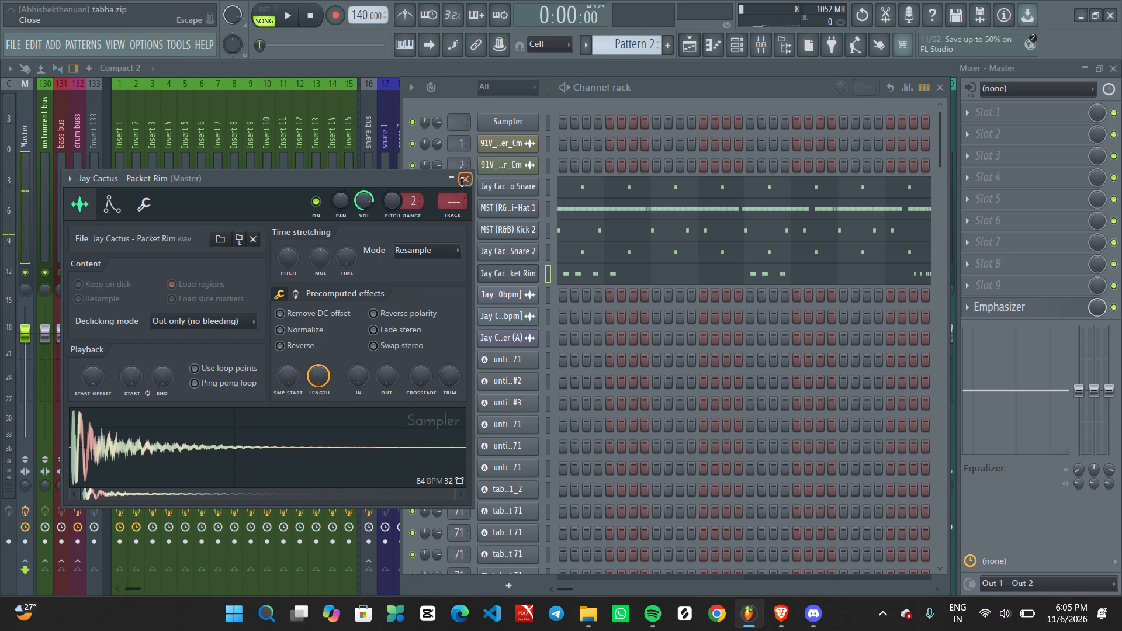
{"action": "scroll", "coordinate": [453, 275], "scroll_direction": "up", "scroll_amount": 16}
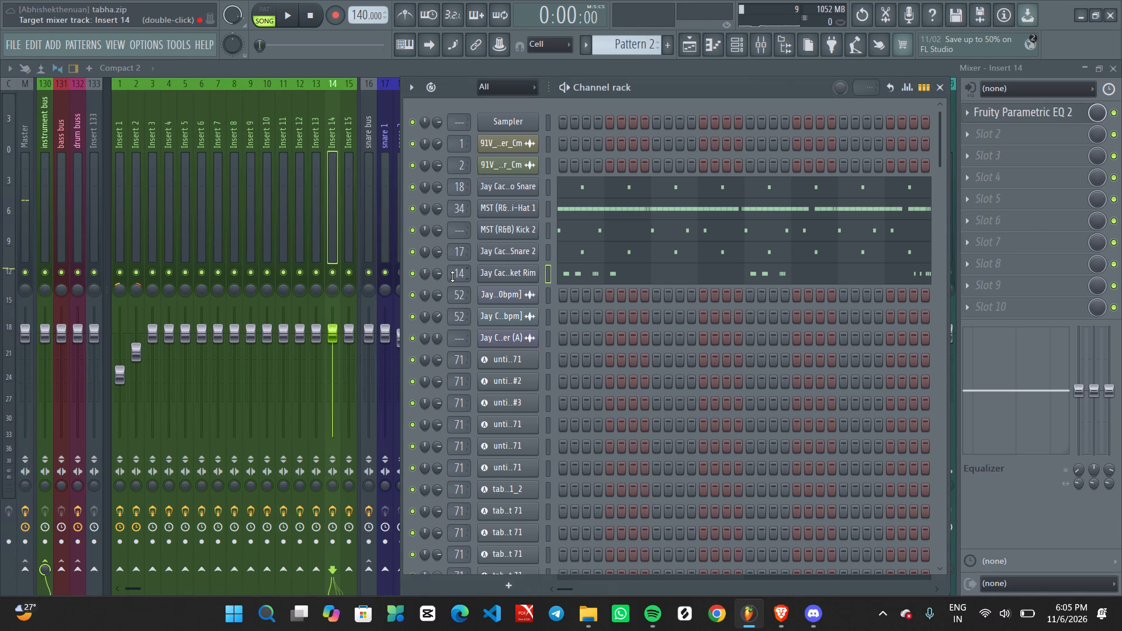
{"action": "scroll", "coordinate": [452, 276], "scroll_direction": "up", "scroll_amount": 7}
{"action": "scroll", "coordinate": [452, 276], "scroll_direction": "down", "scroll_amount": 3}
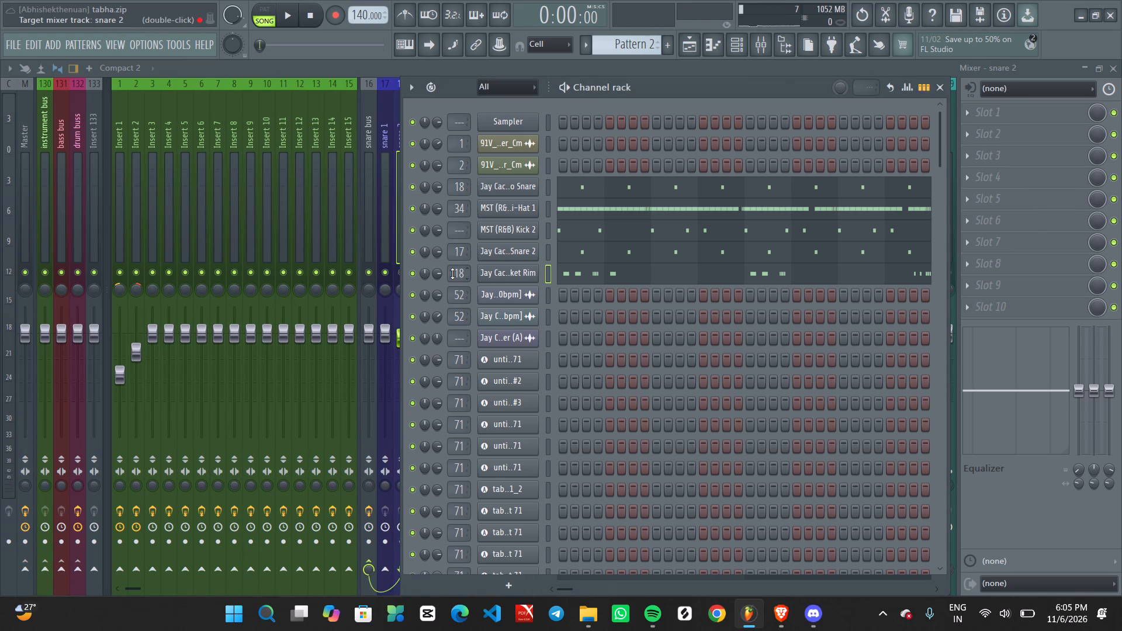
Examine the settings of the Jay Cactus Boomy Drum Break channel and review the mixer routing of the remaining channels in the channel rack.
{"action": "left_click", "coordinate": [505, 299]}
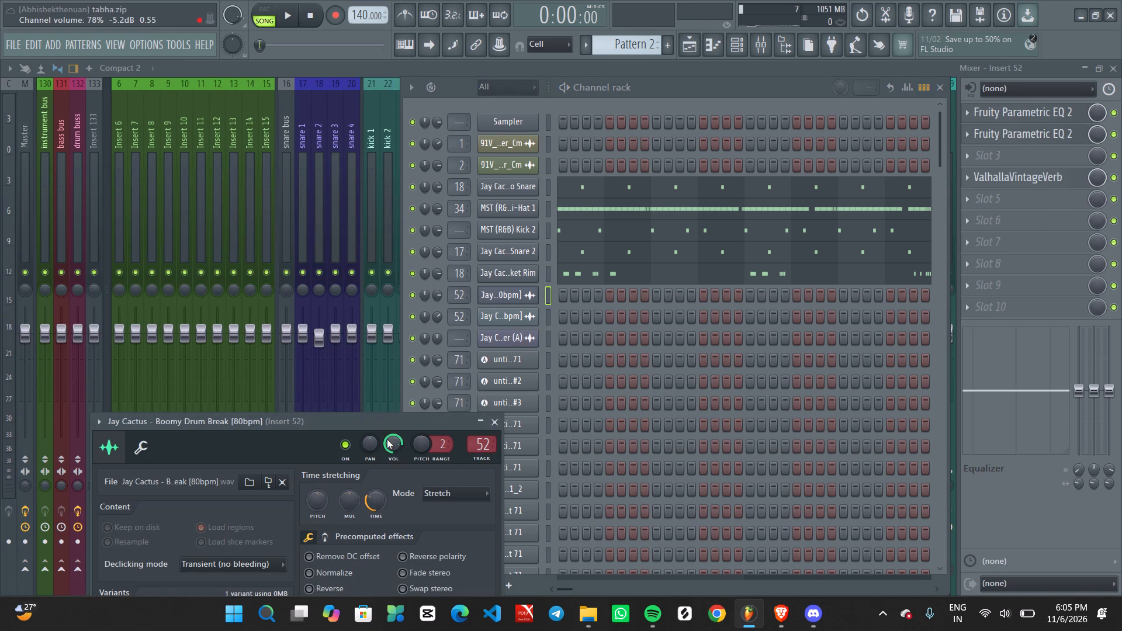
{"action": "left_click_drag", "start_coordinate": [387, 425], "coordinate": [427, 226]}
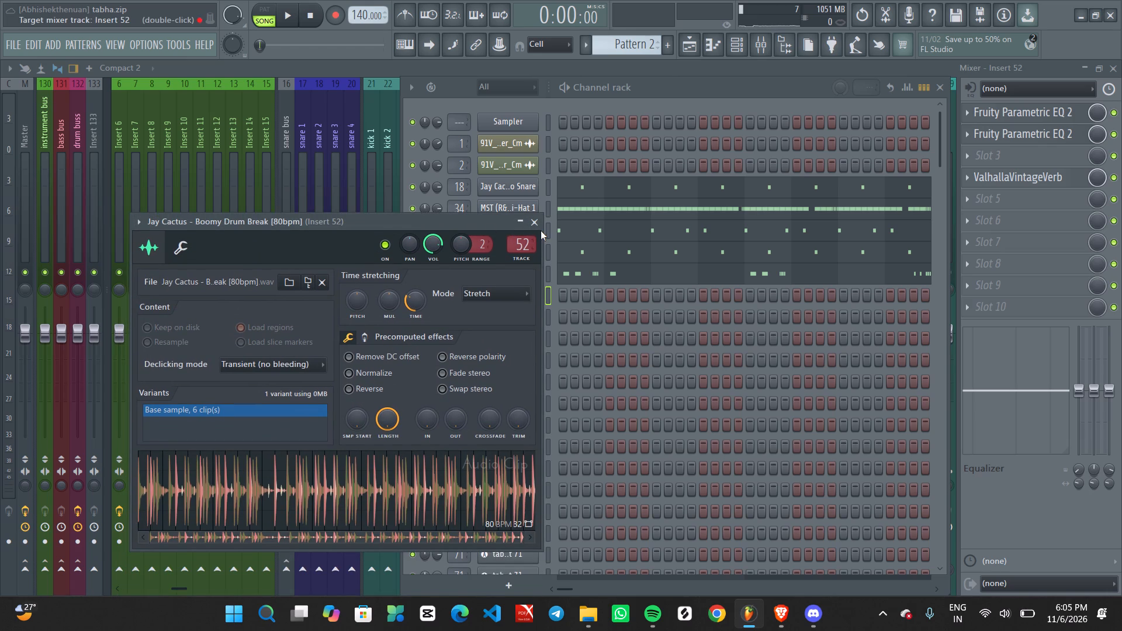
{"action": "left_click", "coordinate": [539, 227]}
{"action": "left_click", "coordinate": [498, 289]}
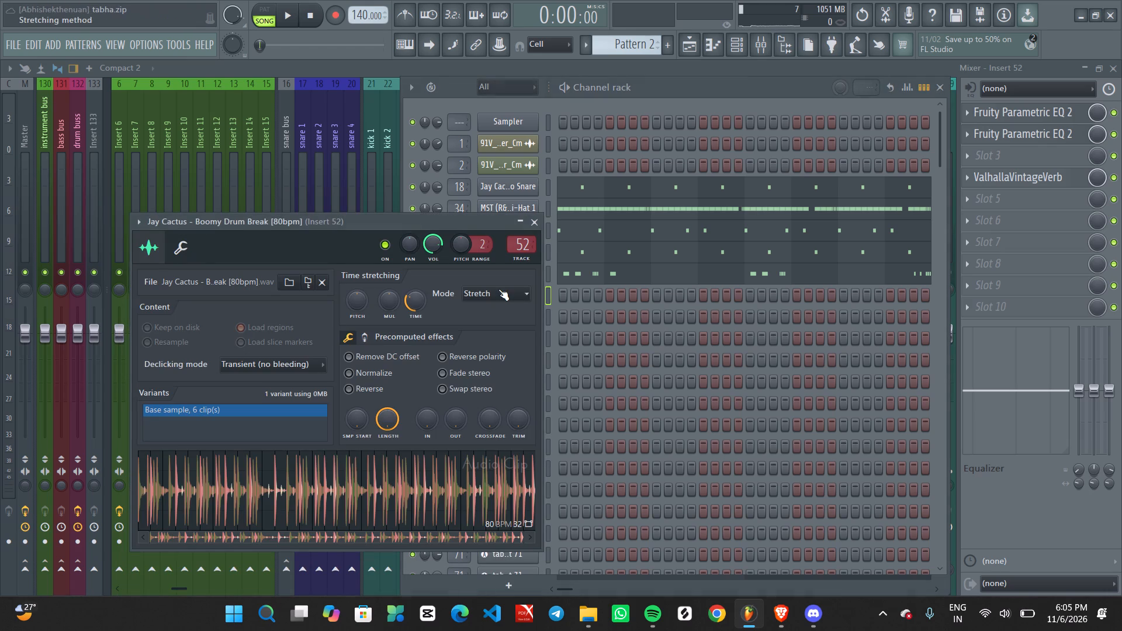
{"action": "left_click", "coordinate": [532, 222]}
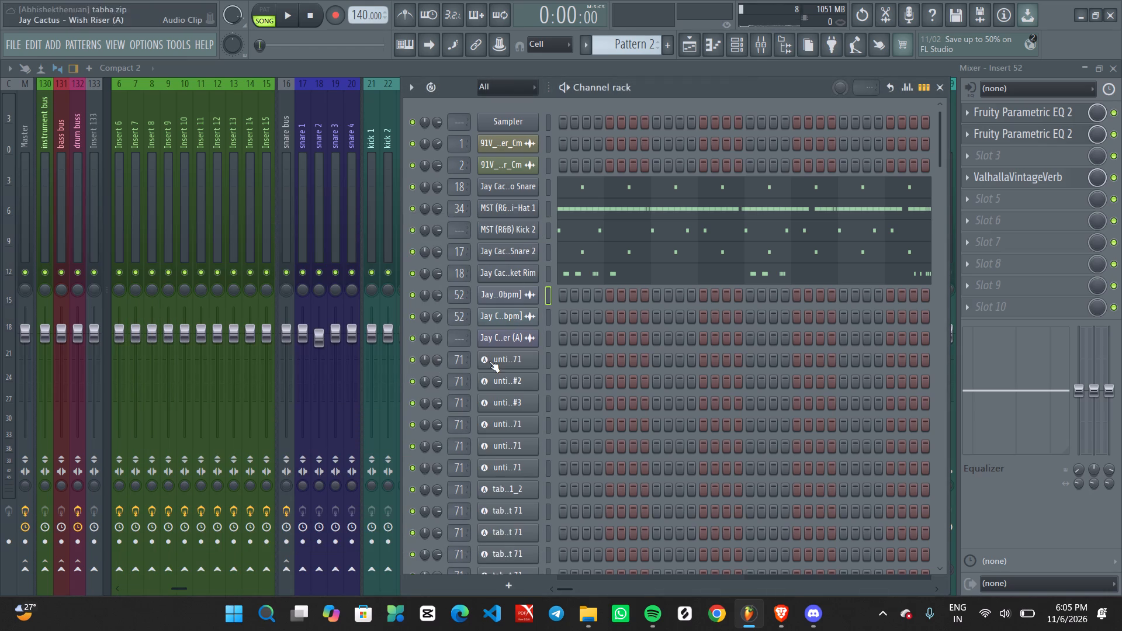
{"action": "scroll", "coordinate": [476, 382], "scroll_direction": "down", "scroll_amount": 1}
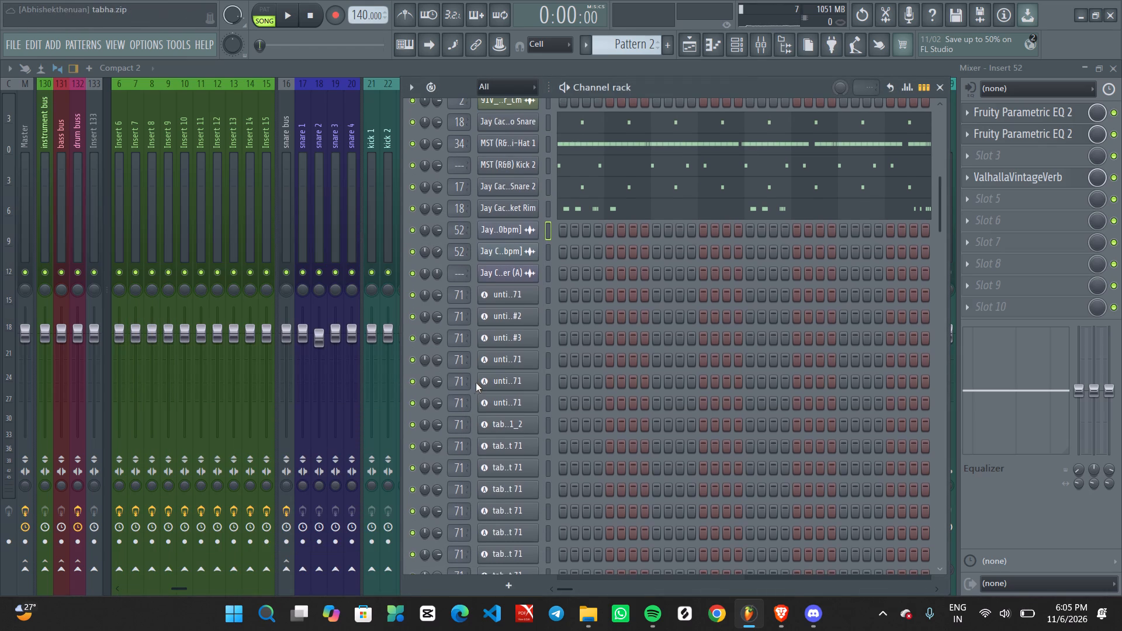
{"action": "scroll", "coordinate": [467, 394], "scroll_direction": "down", "scroll_amount": 3}
{"action": "scroll", "coordinate": [453, 405], "scroll_direction": "up", "scroll_amount": 2}
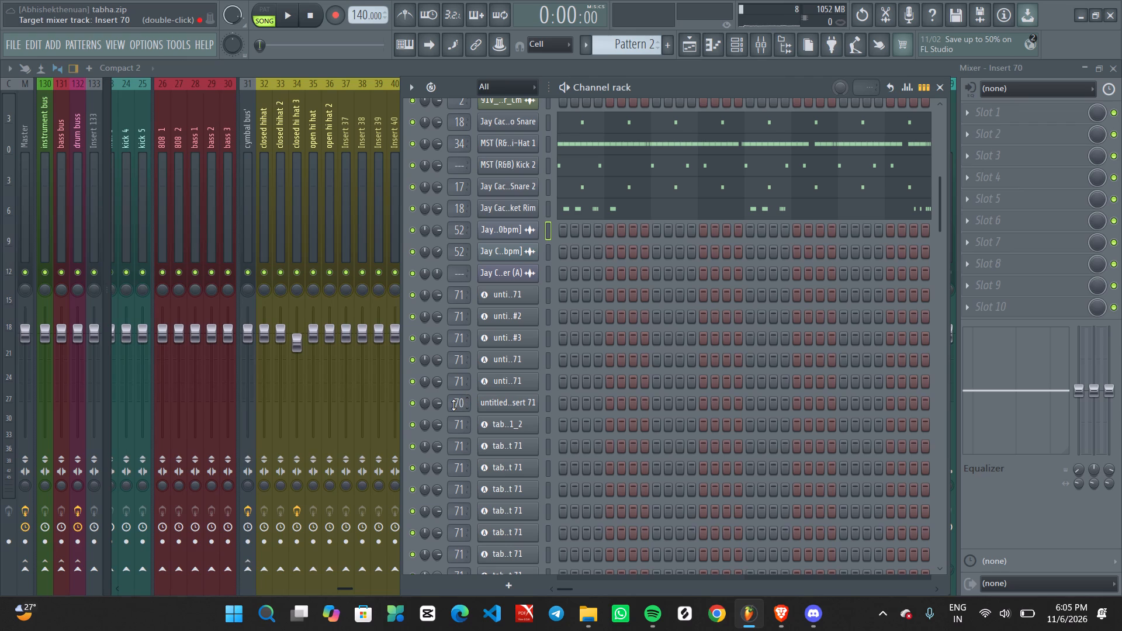
{"action": "scroll", "coordinate": [453, 405], "scroll_direction": "up", "scroll_amount": 1}
{"action": "scroll", "coordinate": [669, 365], "scroll_direction": "down", "scroll_amount": 6}
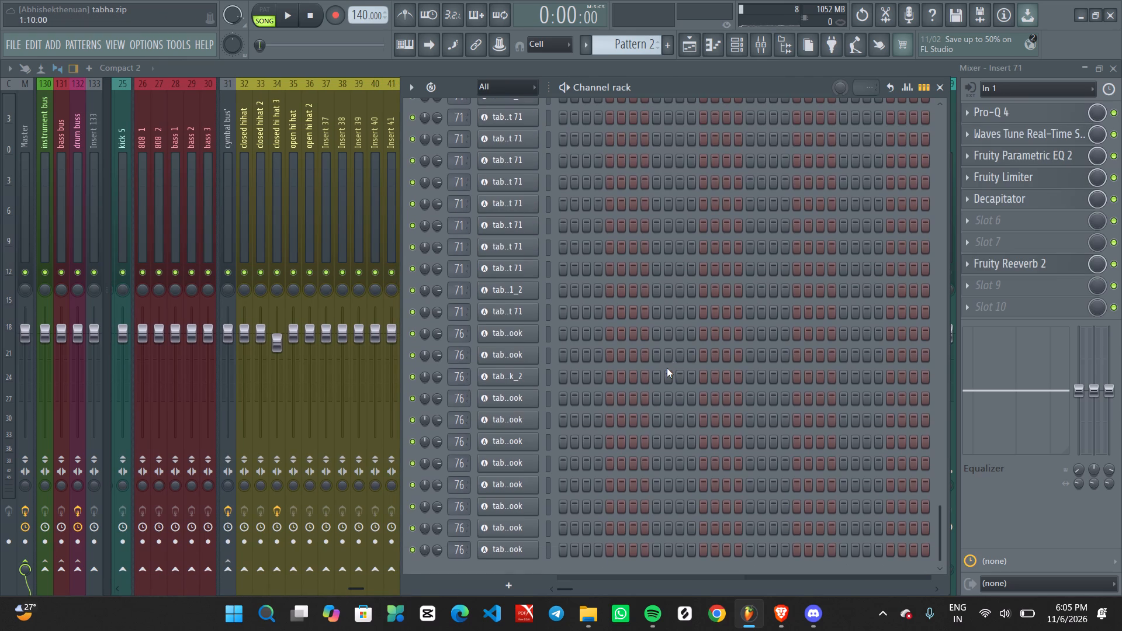
{"action": "scroll", "coordinate": [667, 368], "scroll_direction": "down", "scroll_amount": 3}
{"action": "scroll", "coordinate": [631, 377], "scroll_direction": "up", "scroll_amount": 8}
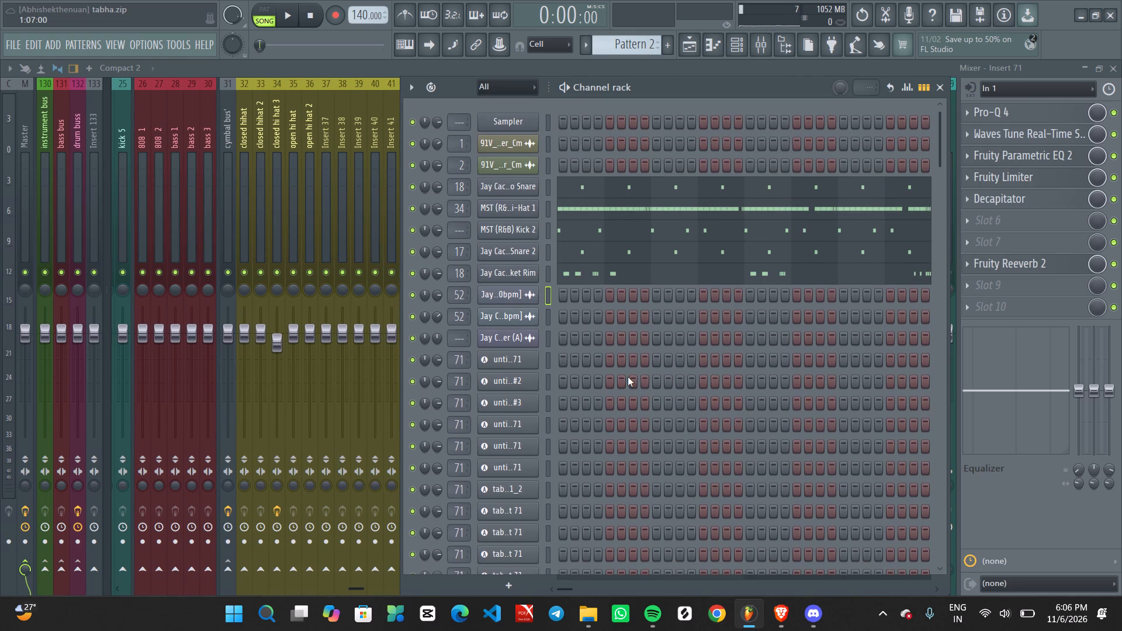
{"action": "scroll", "coordinate": [628, 377], "scroll_direction": "up", "scroll_amount": 3}
Preview the Jay Cactus Wish Riser (A) audio clip and route it from the Master to mixer track 37.
{"action": "left_click", "coordinate": [511, 337]}
{"action": "left_click", "coordinate": [303, 396]}
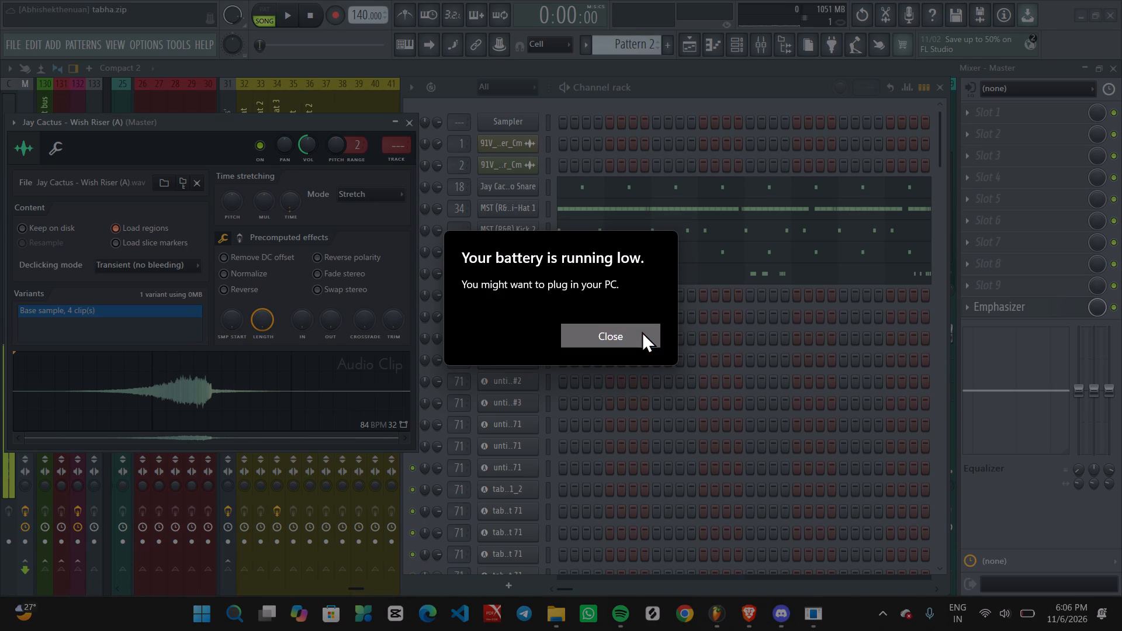
{"action": "left_click", "coordinate": [642, 331]}
{"action": "left_click", "coordinate": [410, 121]}
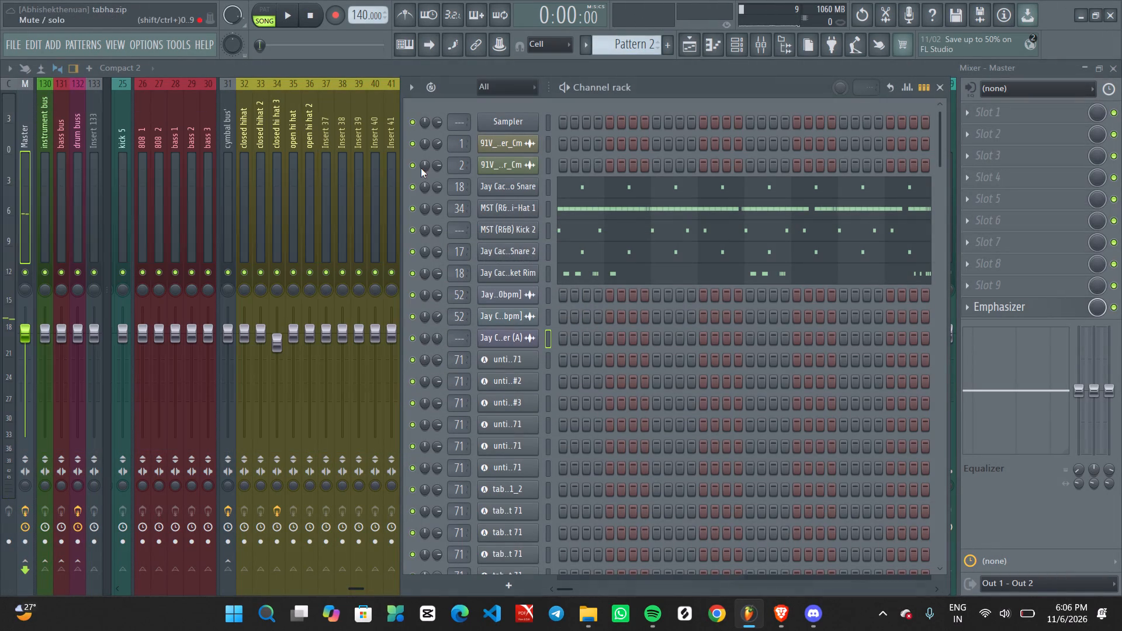
{"action": "left_click", "coordinate": [521, 334]}
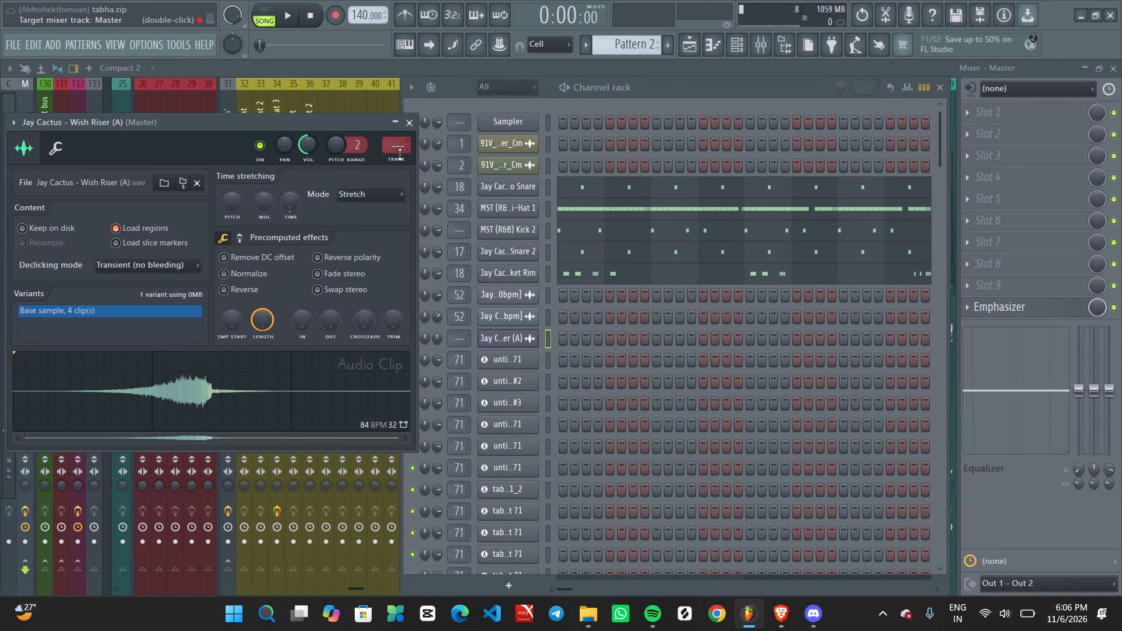
{"action": "left_click", "coordinate": [400, 154]}
{"action": "left_click", "coordinate": [399, 159]}
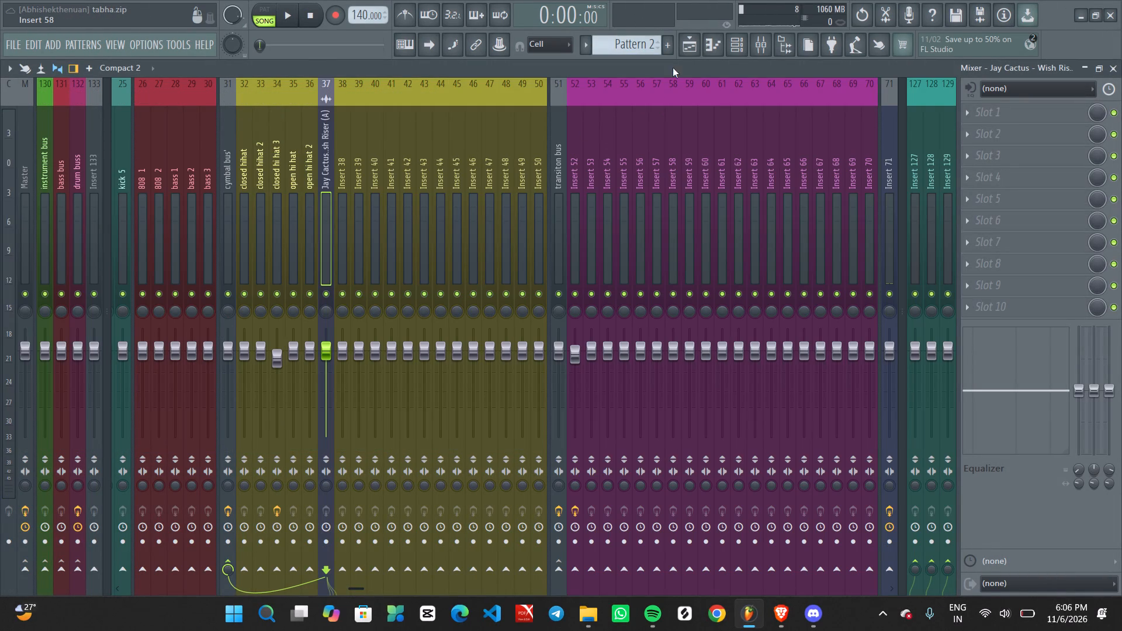
From the playlist, export the project as the Wave file tabha into the tabah folder on projects (F:).
{"action": "left_click", "coordinate": [678, 47]}
{"action": "scroll", "coordinate": [396, 405], "scroll_direction": "up", "scroll_amount": 7}
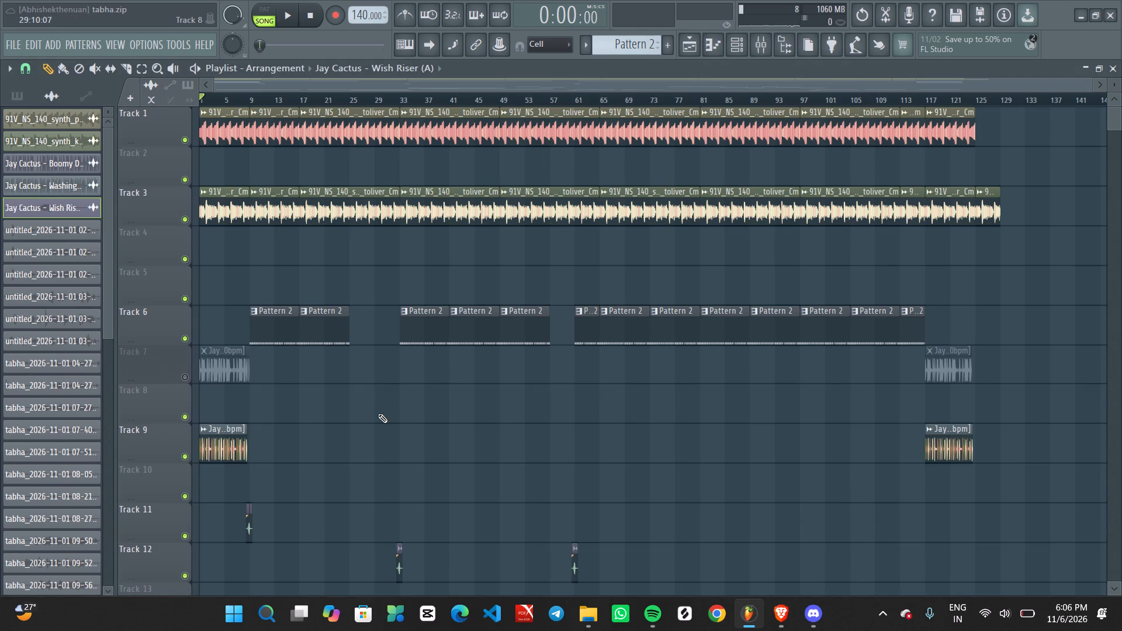
{"action": "scroll", "coordinate": [378, 414], "scroll_direction": "down", "scroll_amount": 6}
{"action": "scroll", "coordinate": [378, 414], "scroll_direction": "up", "scroll_amount": 9}
{"action": "left_click", "coordinate": [11, 40]}
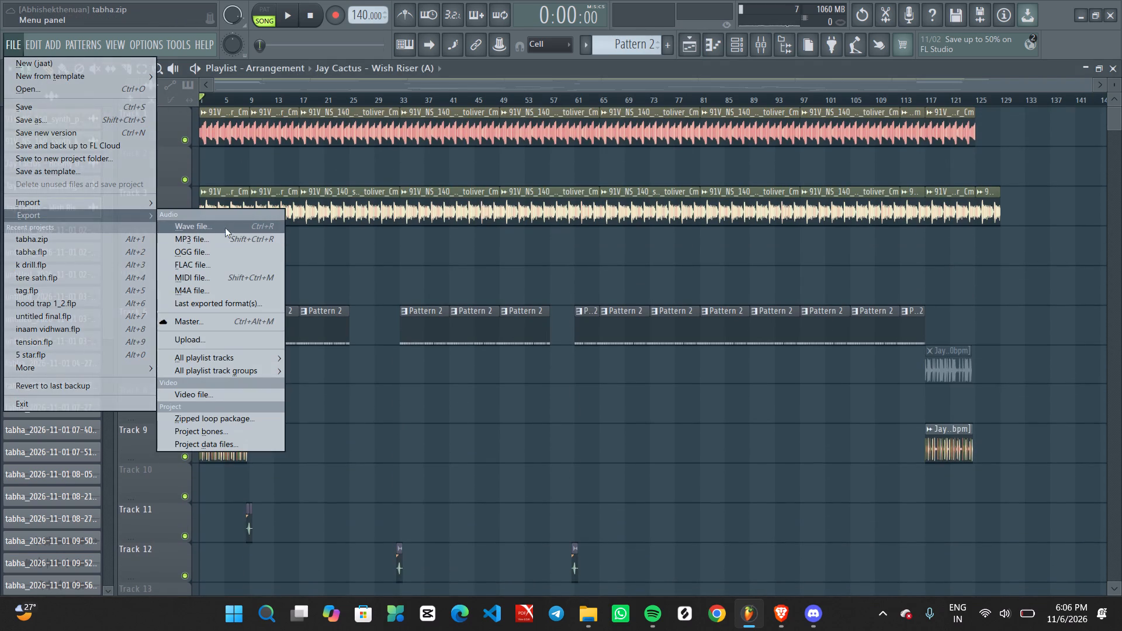
{"action": "left_click", "coordinate": [227, 223]}
{"action": "scroll", "coordinate": [129, 219], "scroll_direction": "down", "scroll_amount": 8}
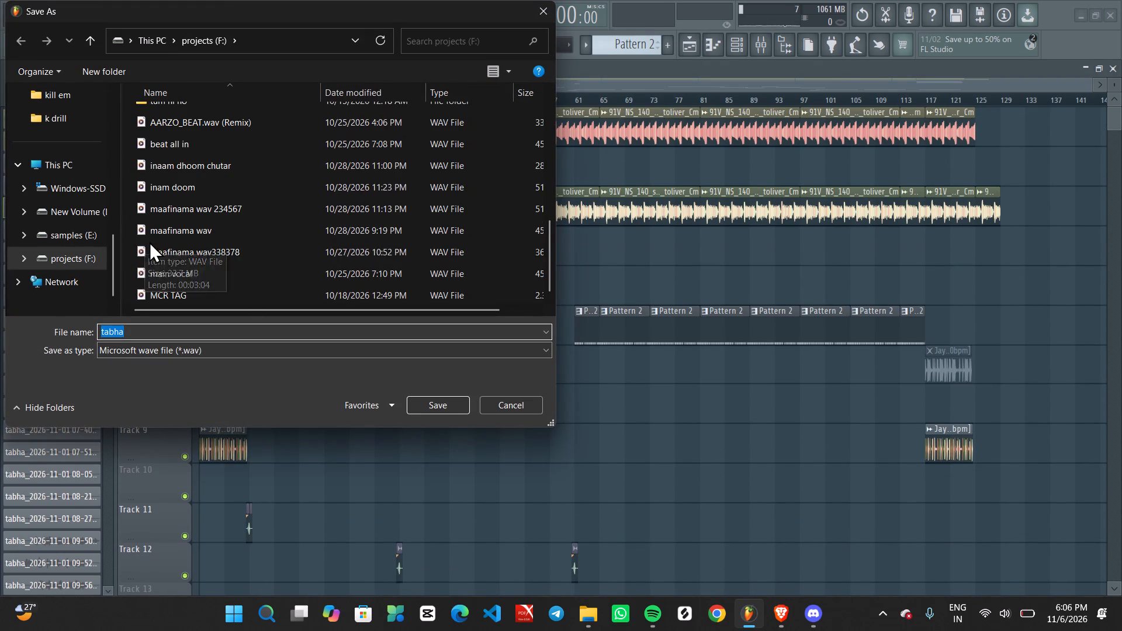
{"action": "scroll", "coordinate": [149, 241], "scroll_direction": "down", "scroll_amount": 1}
{"action": "scroll", "coordinate": [172, 256], "scroll_direction": "up", "scroll_amount": 2}
{"action": "double_click", "coordinate": [165, 177]}
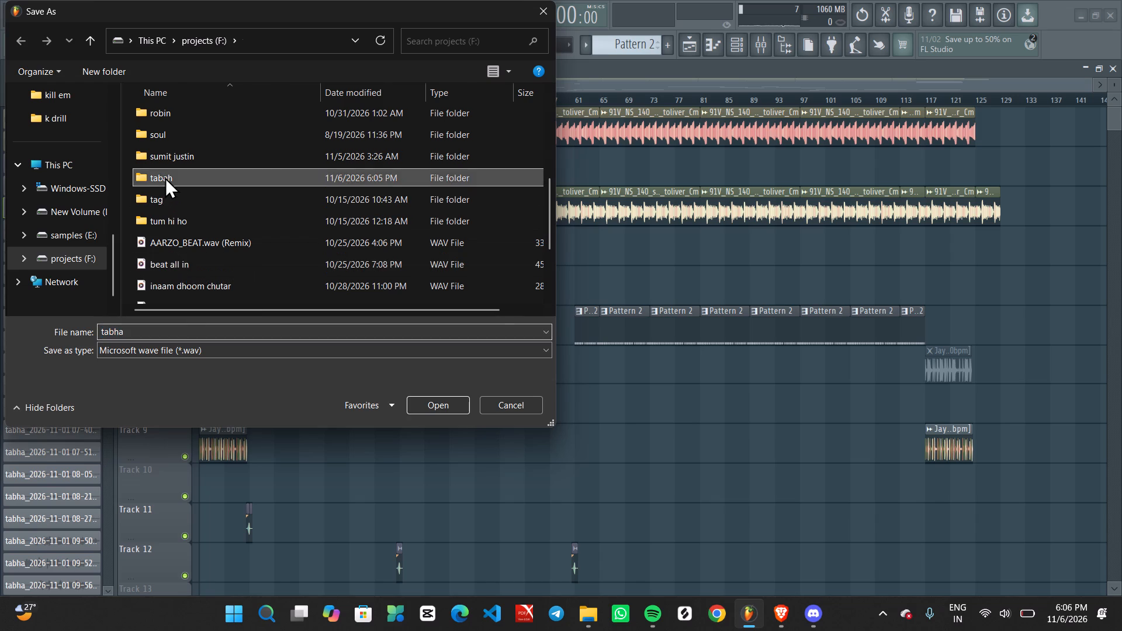
{"action": "left_click", "coordinate": [427, 406]}
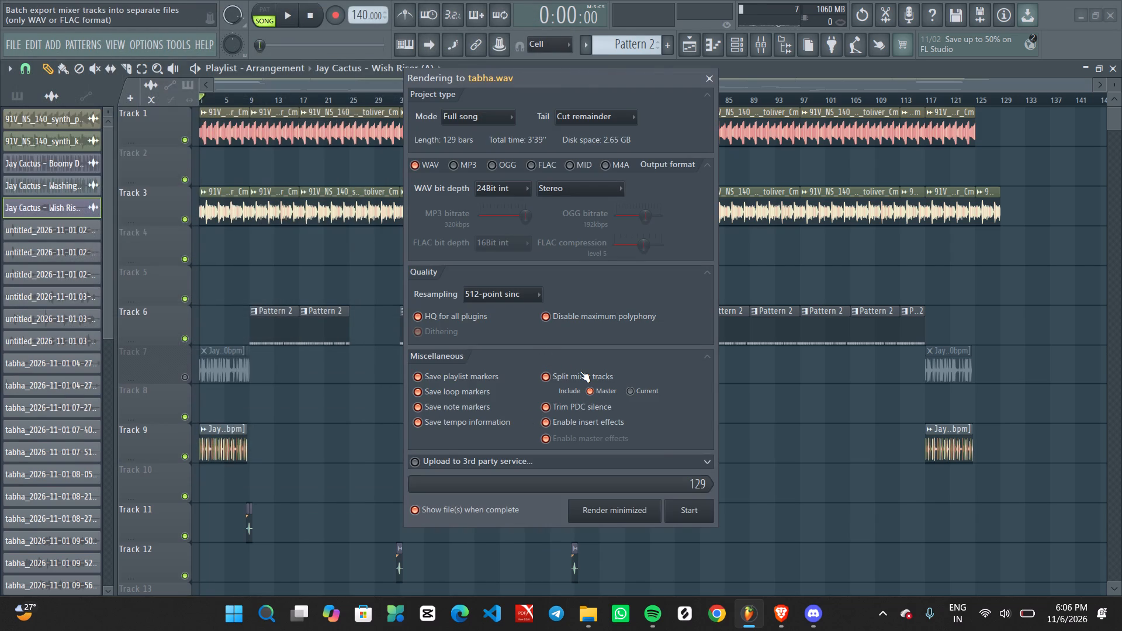
Exclude the Master from the split mixer tracks and start the full-song WAV render.
{"action": "left_click", "coordinate": [594, 392]}
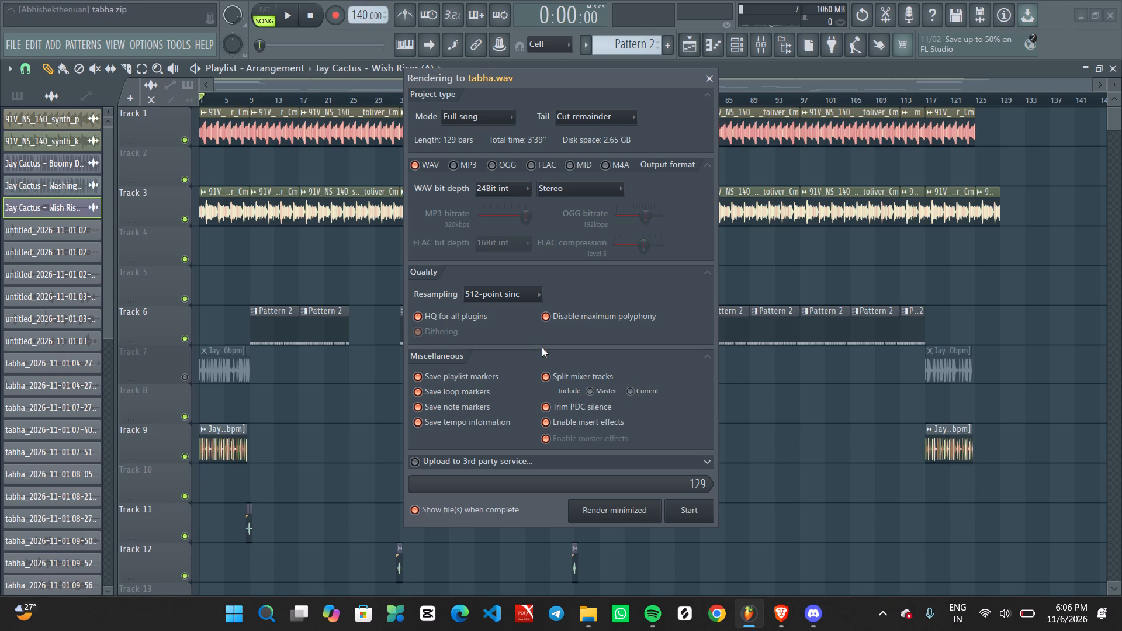
{"action": "left_click", "coordinate": [701, 517]}
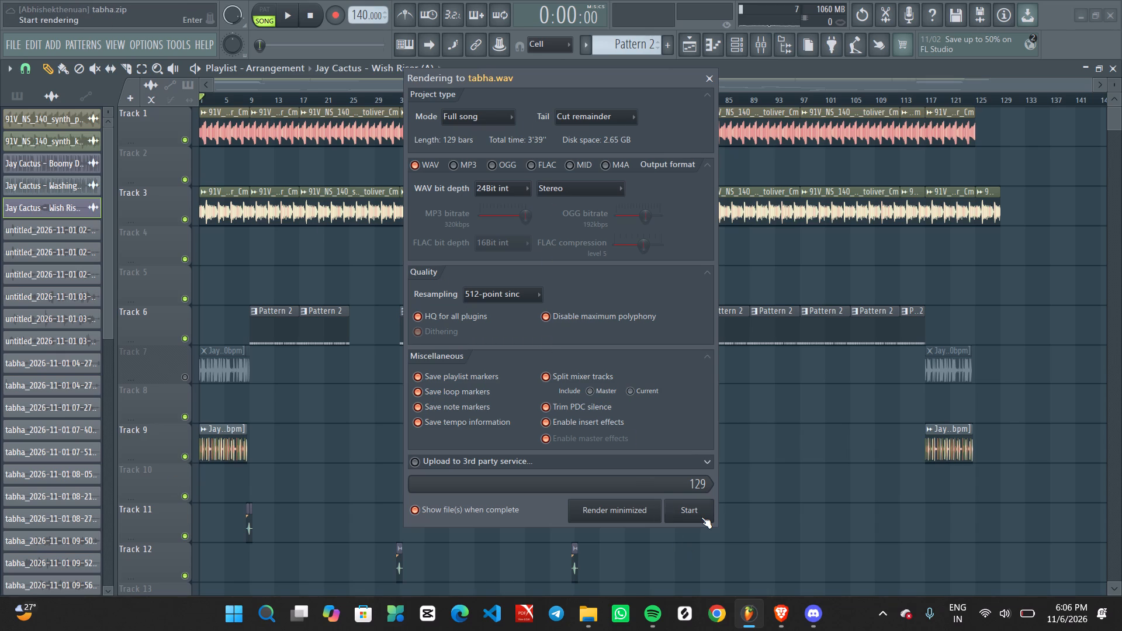
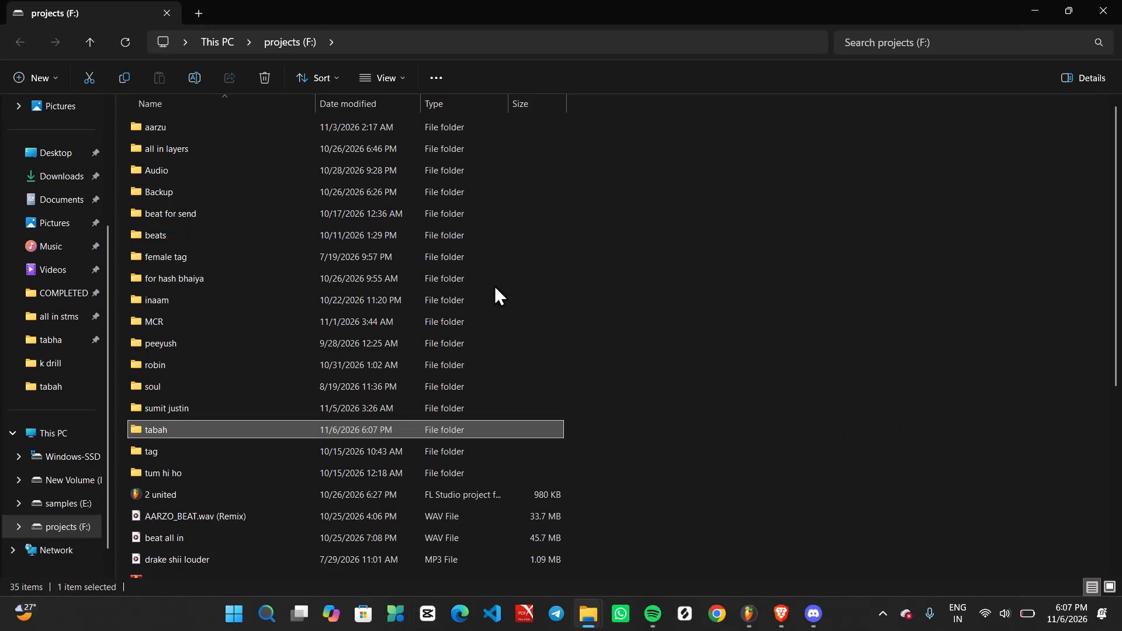
In File Explorer, open the tabah folder on projects (F:) and look through the exported mixer track files.
{"action": "double_click", "coordinate": [418, 427]}
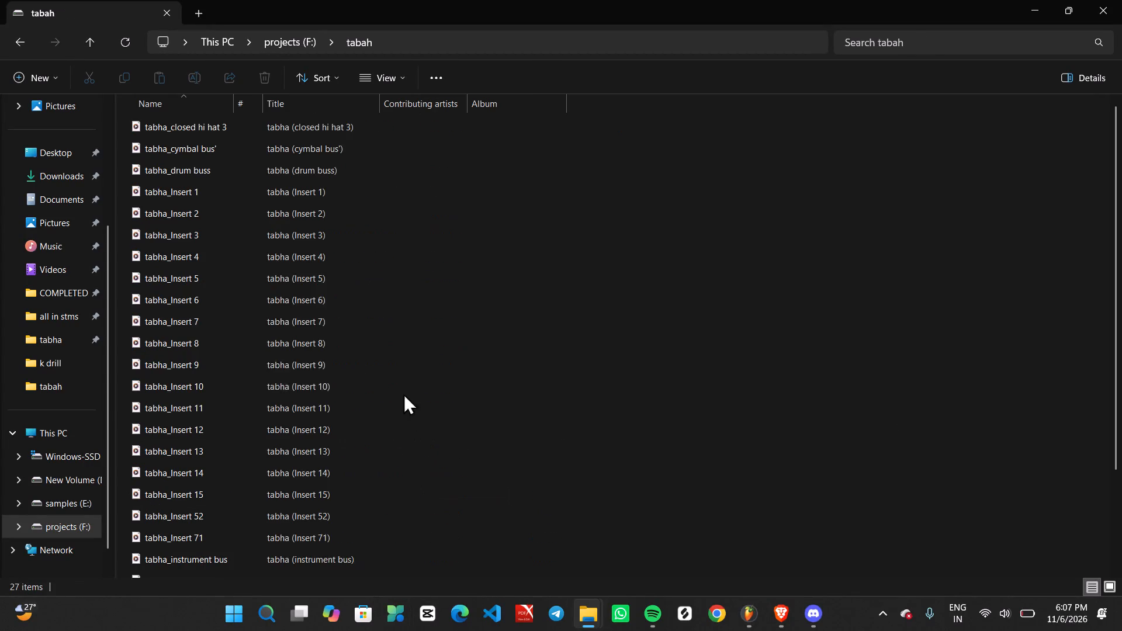
{"action": "scroll", "coordinate": [392, 282], "scroll_direction": "down", "scroll_amount": 9}
{"action": "scroll", "coordinate": [333, 494], "scroll_direction": "up", "scroll_amount": 5}
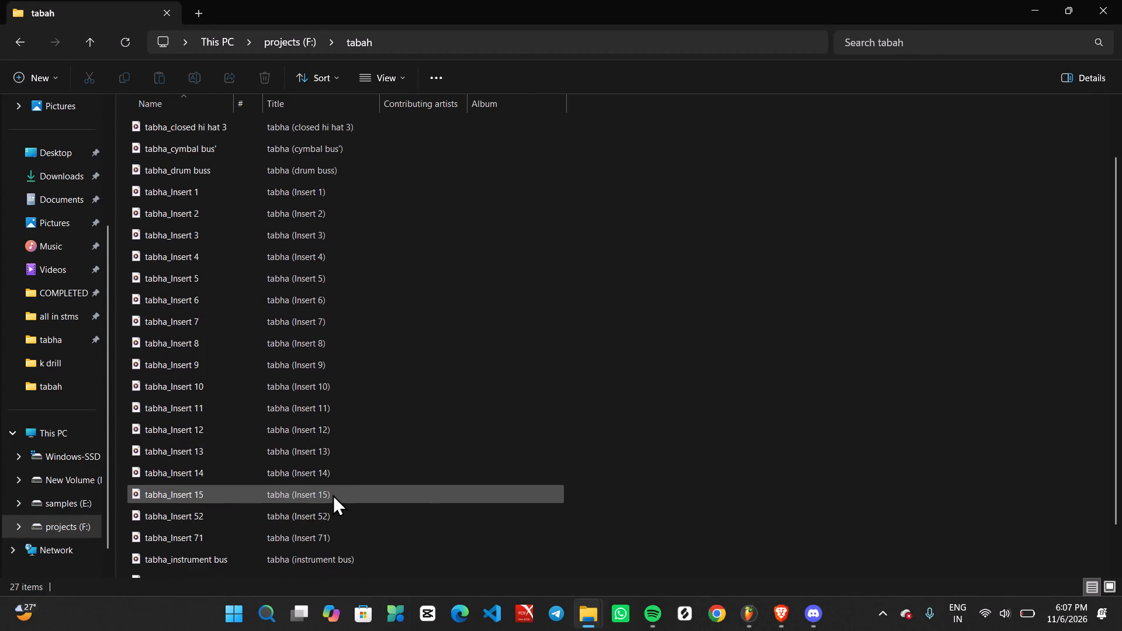
{"action": "scroll", "coordinate": [333, 494], "scroll_direction": "up", "scroll_amount": 4}
{"action": "scroll", "coordinate": [329, 360], "scroll_direction": "down", "scroll_amount": 1}
{"action": "scroll", "coordinate": [335, 418], "scroll_direction": "down", "scroll_amount": 9}
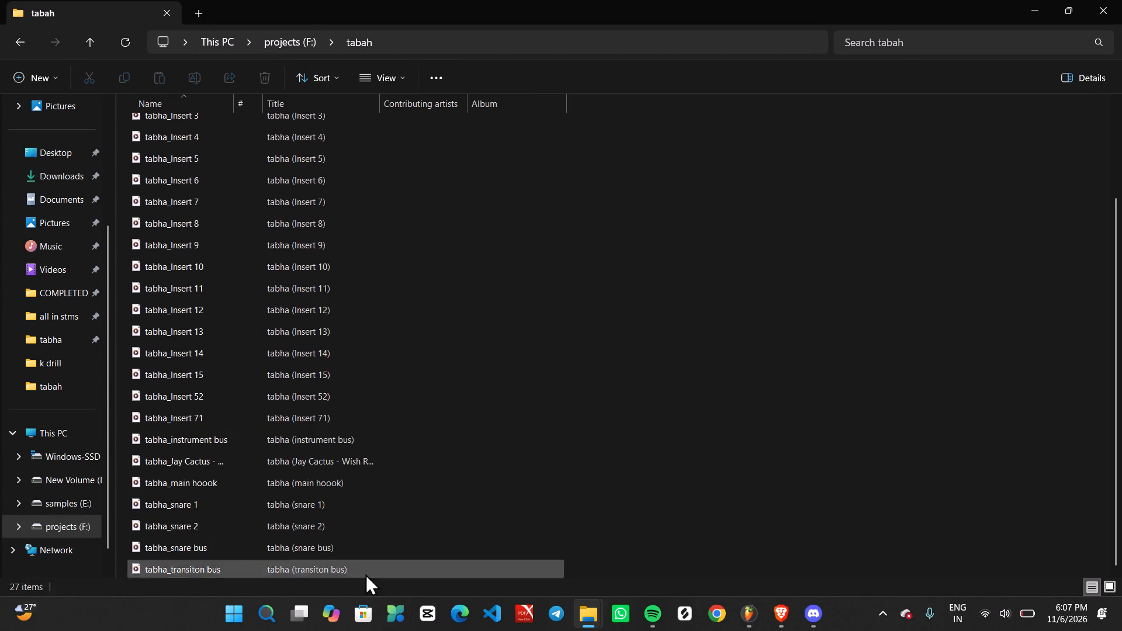
{"action": "scroll", "coordinate": [401, 458], "scroll_direction": "up", "scroll_amount": 3}
{"action": "scroll", "coordinate": [401, 443], "scroll_direction": "down", "scroll_amount": 1}
{"action": "scroll", "coordinate": [401, 442], "scroll_direction": "up", "scroll_amount": 4}
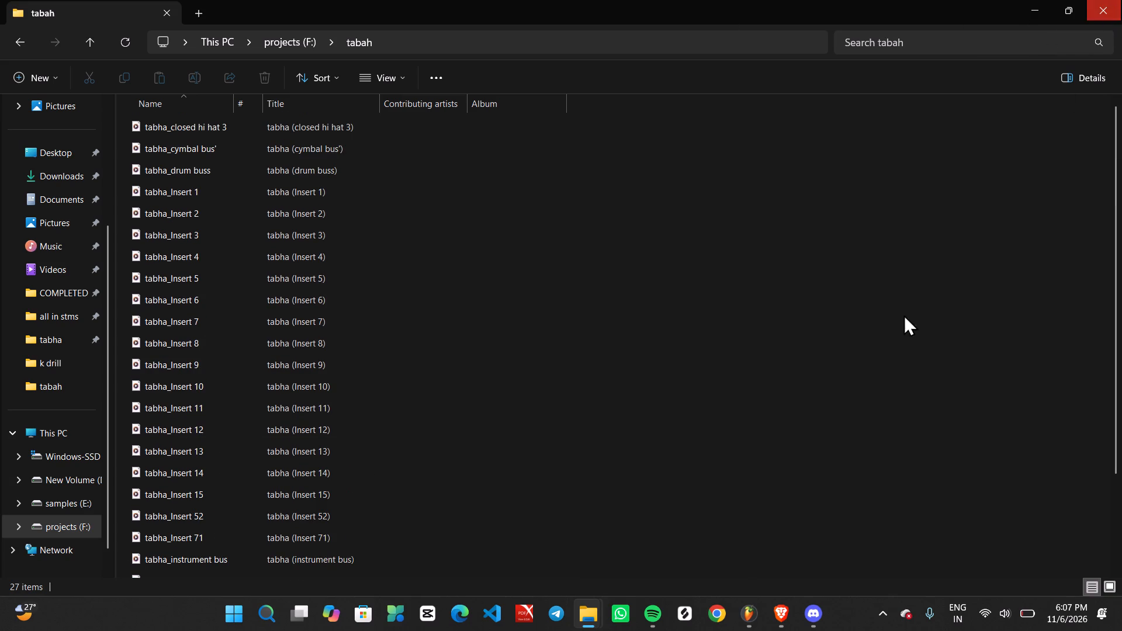
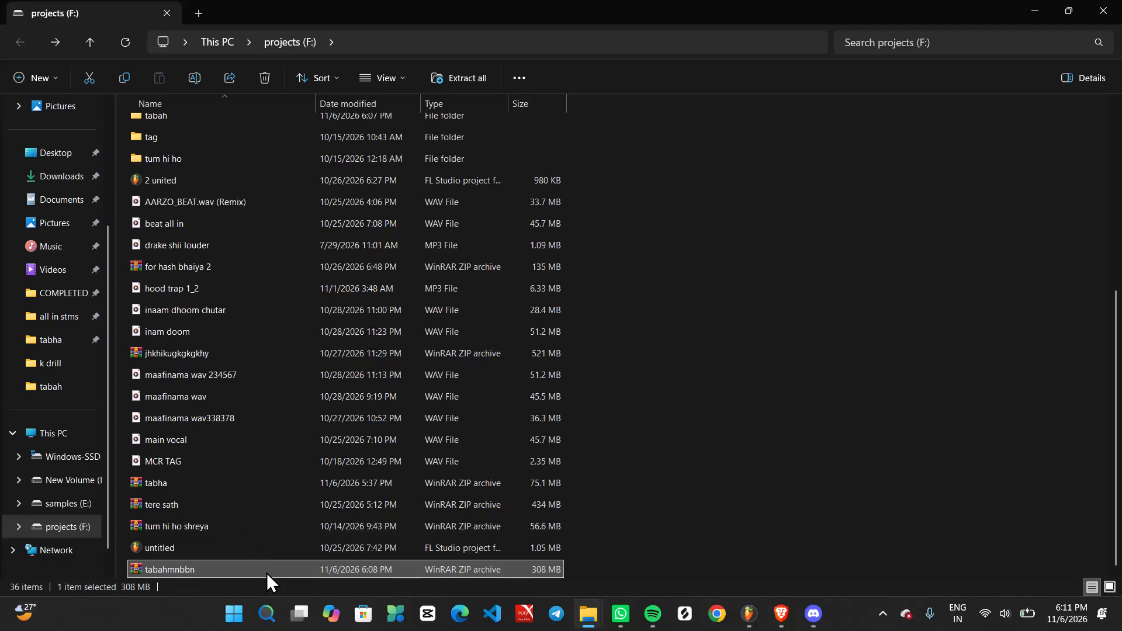
Reopen the tabah folder on projects (F:) and review the full list of exported tabha stems, ending on tabha_closed hi hat 3.
{"action": "scroll", "coordinate": [301, 196], "scroll_direction": "up", "scroll_amount": 1}
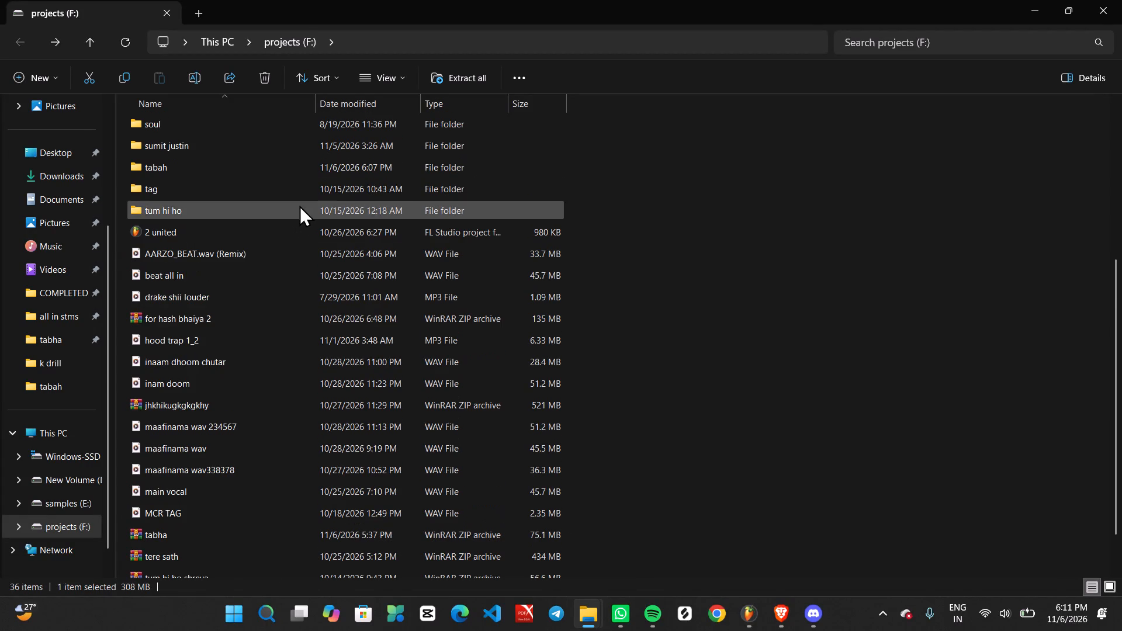
{"action": "double_click", "coordinate": [269, 172]}
{"action": "scroll", "coordinate": [301, 235], "scroll_direction": "down", "scroll_amount": 4}
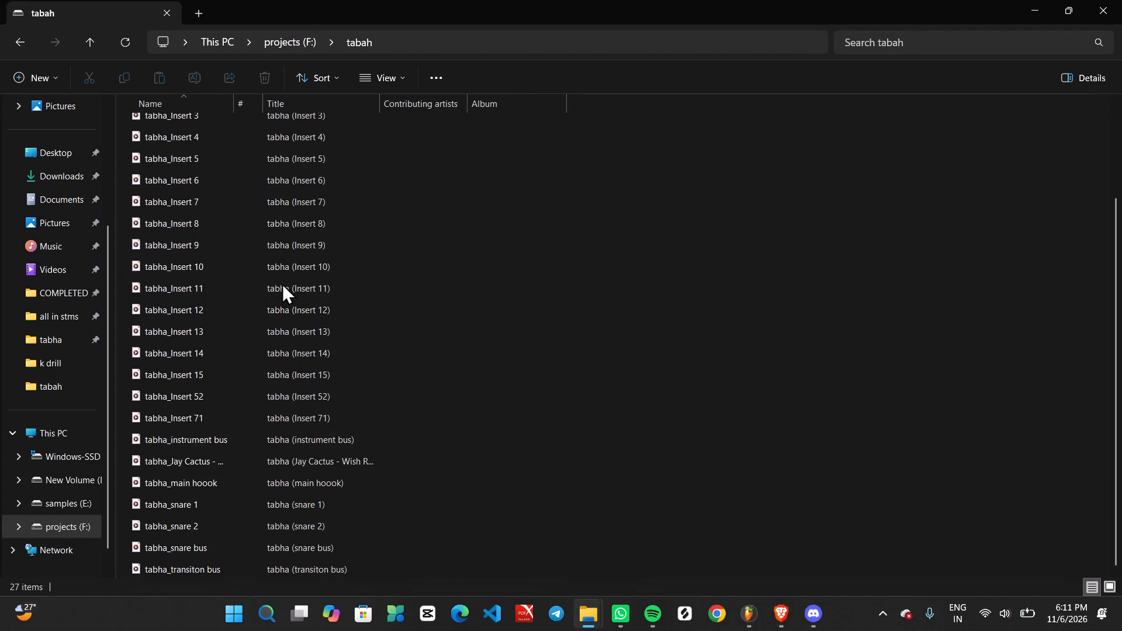
{"action": "scroll", "coordinate": [282, 283], "scroll_direction": "down", "scroll_amount": 5}
{"action": "scroll", "coordinate": [258, 387], "scroll_direction": "up", "scroll_amount": 3}
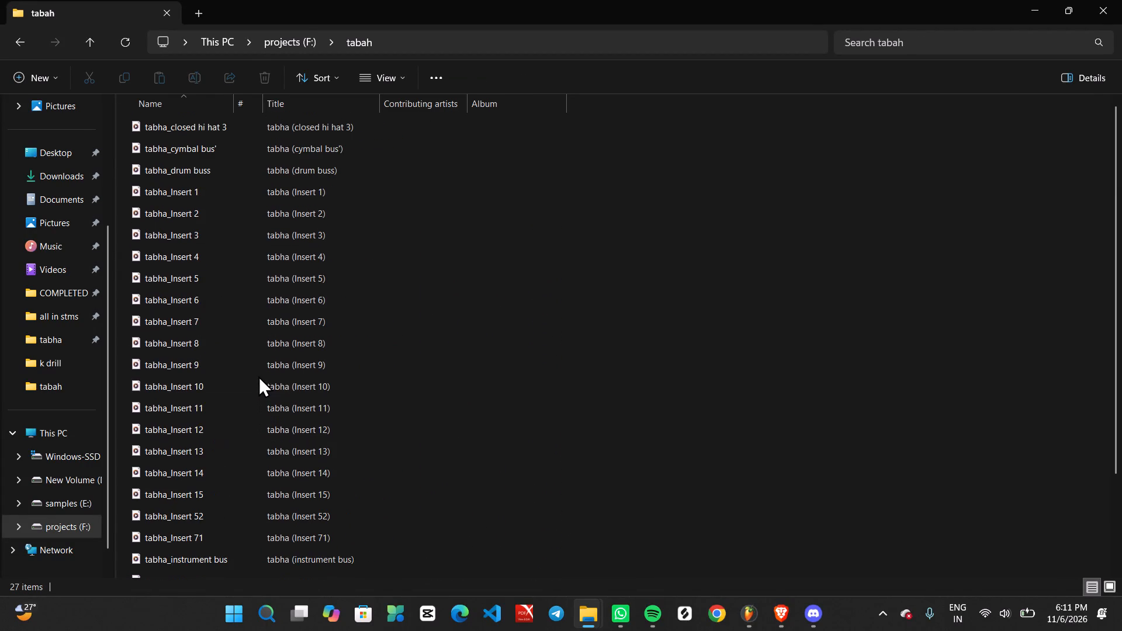
{"action": "scroll", "coordinate": [258, 376], "scroll_direction": "up", "scroll_amount": 4}
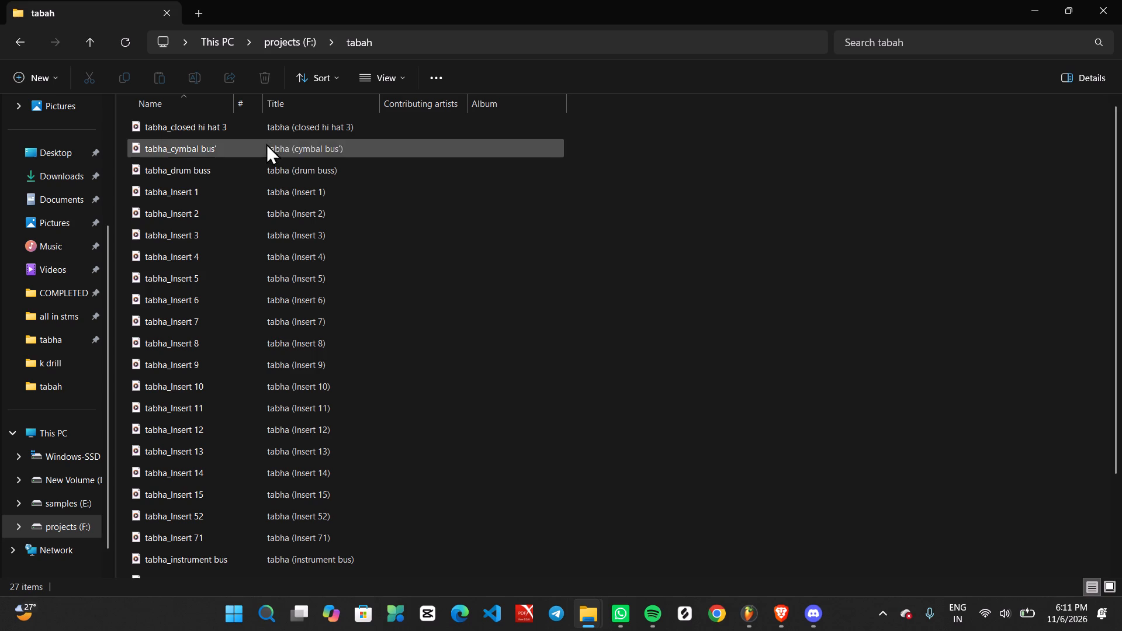
{"action": "left_click_drag", "start_coordinate": [259, 178], "coordinate": [259, 188]}
{"action": "left_click", "coordinate": [619, 323]}
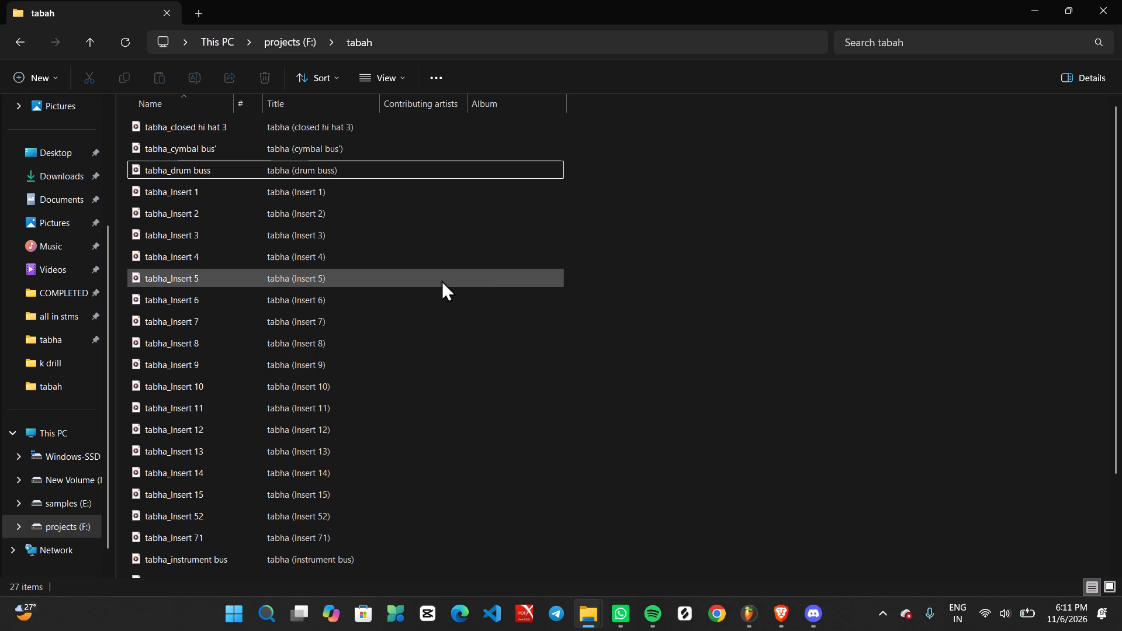
{"action": "scroll", "coordinate": [223, 327], "scroll_direction": "down", "scroll_amount": 1}
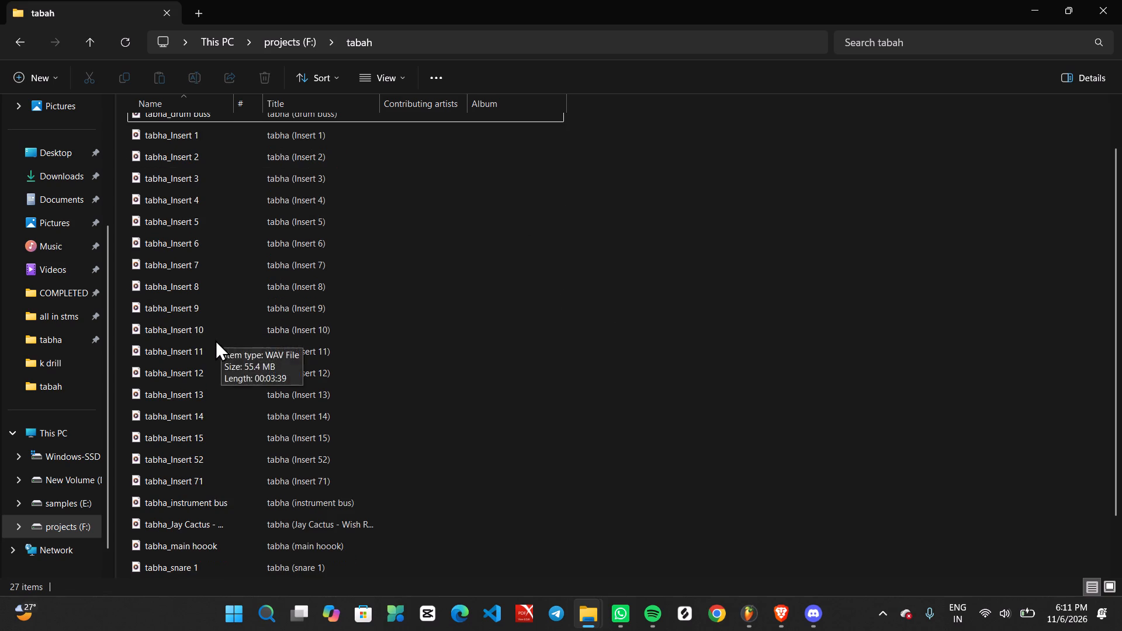
{"action": "scroll", "coordinate": [212, 349], "scroll_direction": "down", "scroll_amount": 1}
{"action": "scroll", "coordinate": [214, 439], "scroll_direction": "down", "scroll_amount": 4}
{"action": "scroll", "coordinate": [220, 488], "scroll_direction": "down", "scroll_amount": 1}
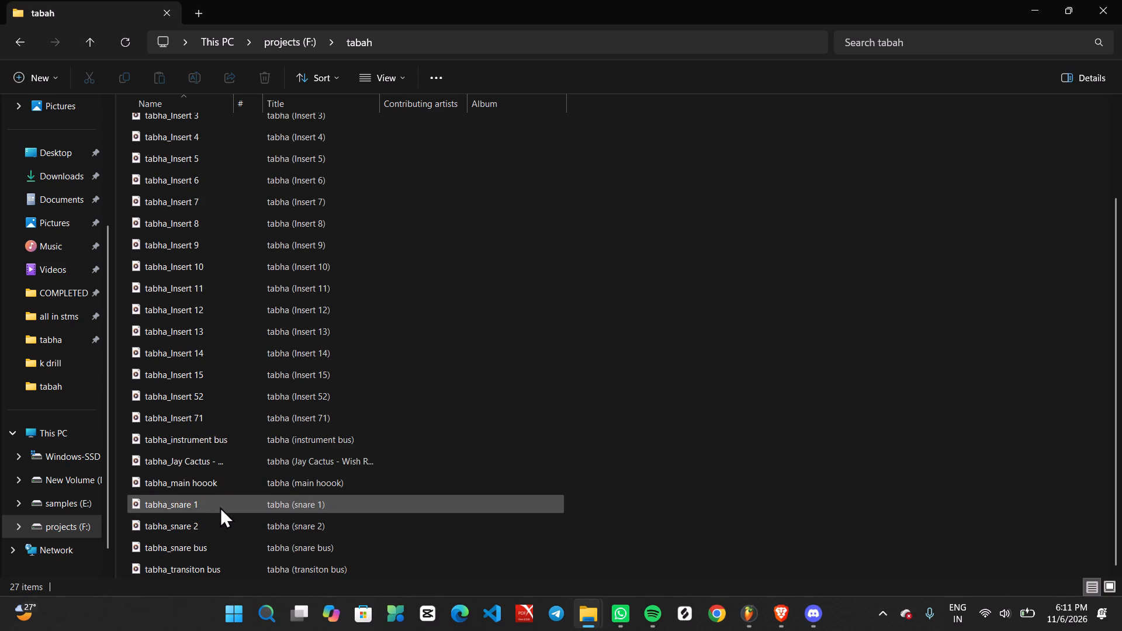
{"action": "scroll", "coordinate": [220, 508], "scroll_direction": "down", "scroll_amount": 2}
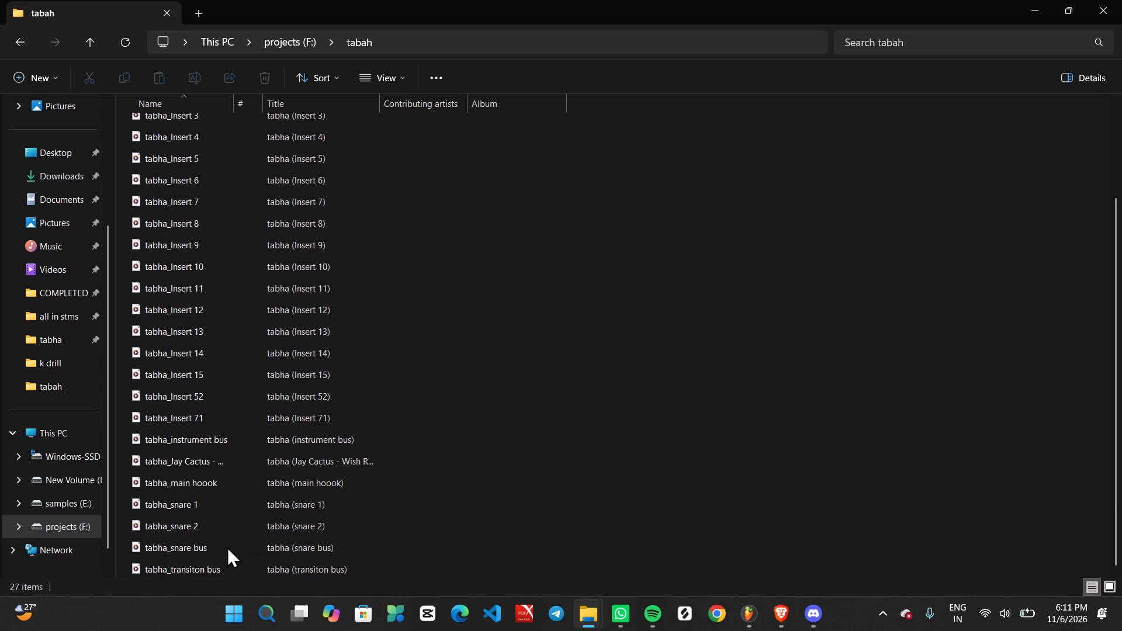
{"action": "scroll", "coordinate": [240, 545], "scroll_direction": "down", "scroll_amount": 1}
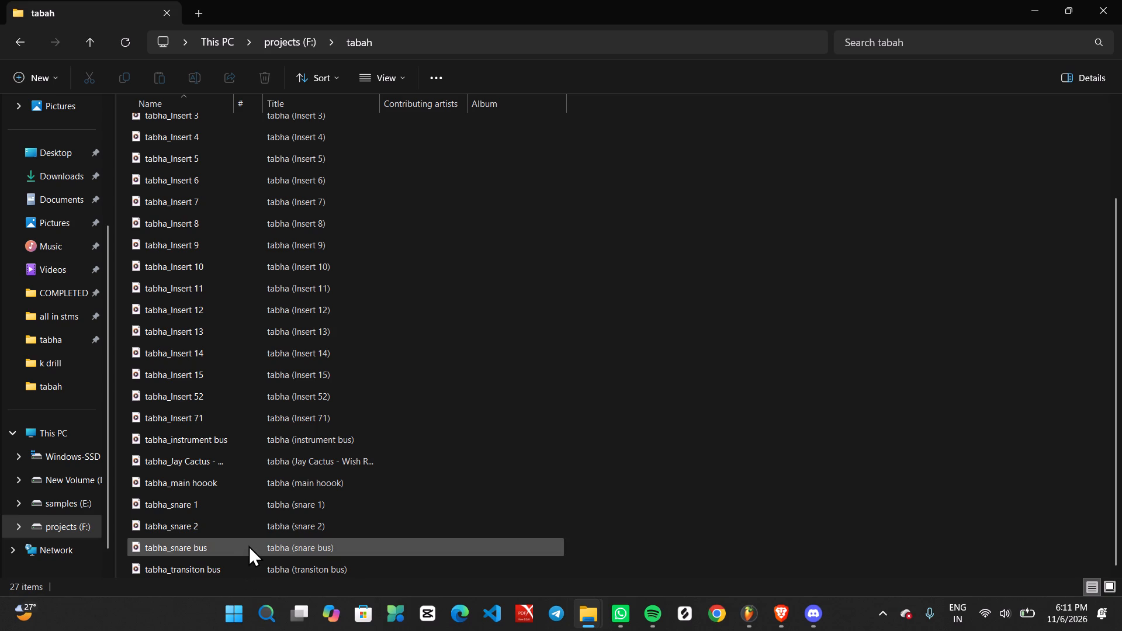
{"action": "scroll", "coordinate": [249, 540], "scroll_direction": "down", "scroll_amount": 1}
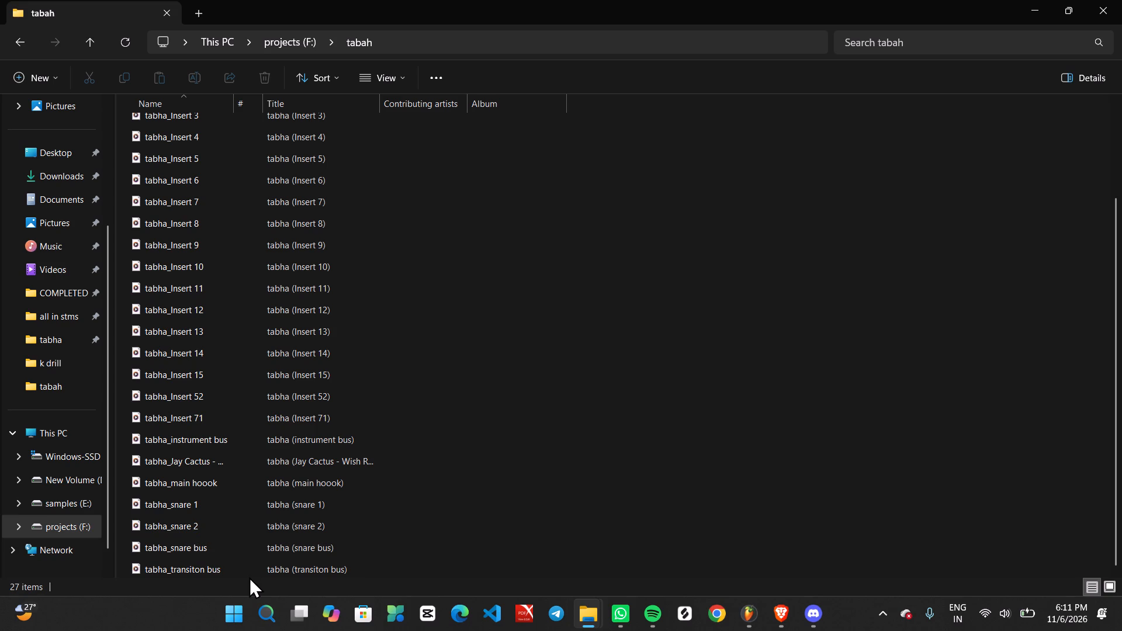
{"action": "scroll", "coordinate": [272, 373], "scroll_direction": "down", "scroll_amount": 1}
{"action": "scroll", "coordinate": [274, 369], "scroll_direction": "up", "scroll_amount": 5}
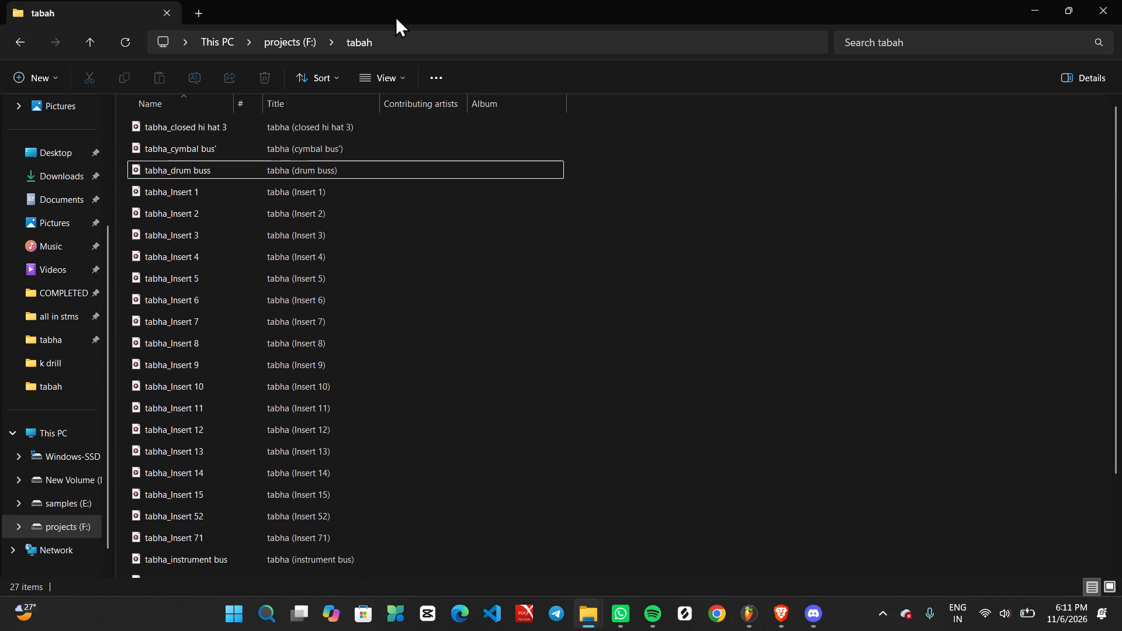
{"action": "left_click", "coordinate": [343, 124]}
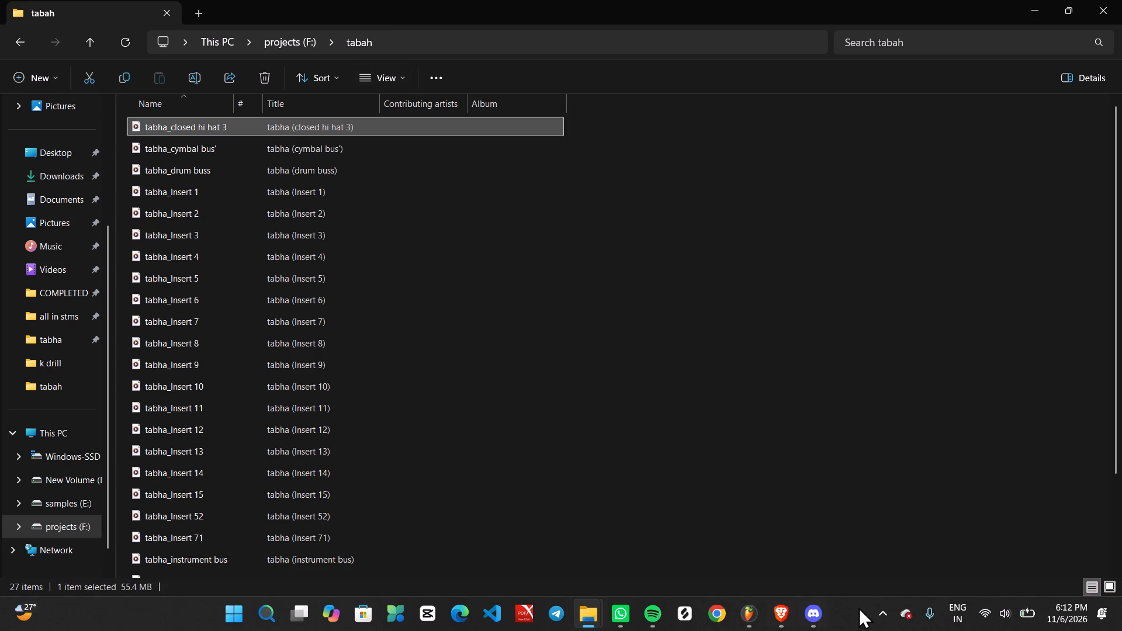
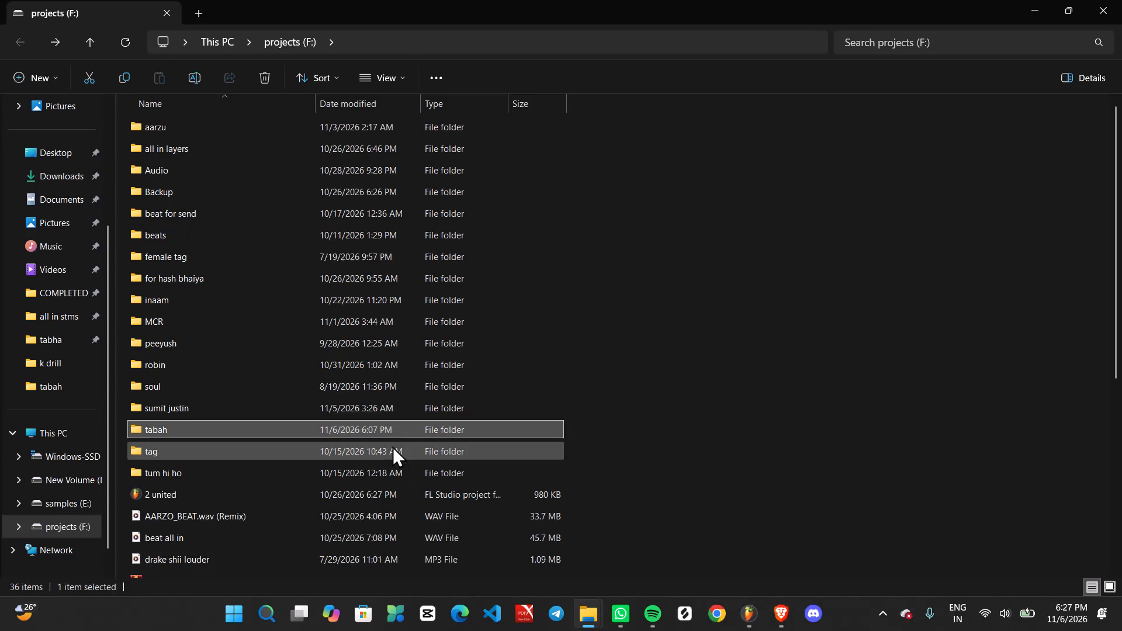
Examine the folders and files on projects (F:), checking the tabha ZIP archive among them.
{"action": "scroll", "coordinate": [229, 436], "scroll_direction": "down", "scroll_amount": 9}
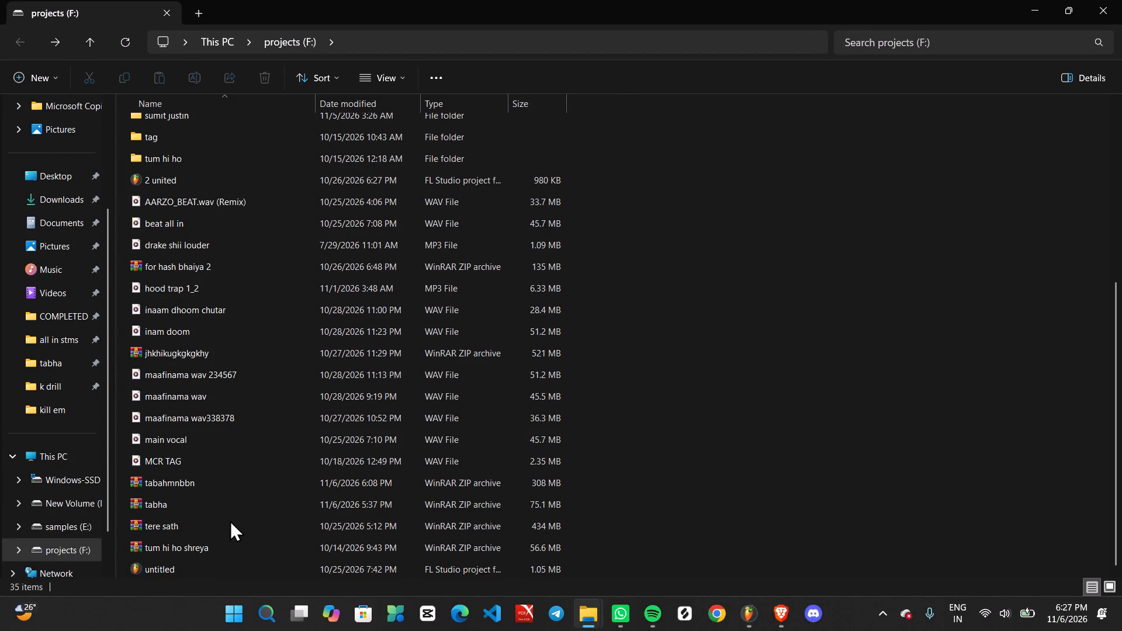
{"action": "left_click", "coordinate": [230, 504]}
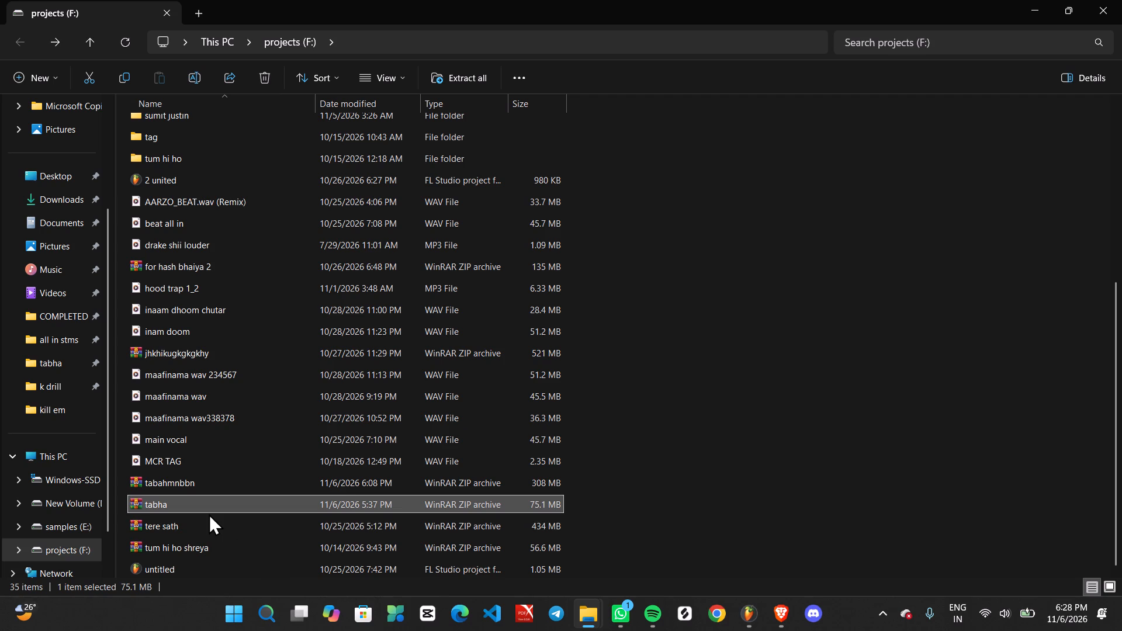
{"action": "scroll", "coordinate": [218, 398], "scroll_direction": "up", "scroll_amount": 8}
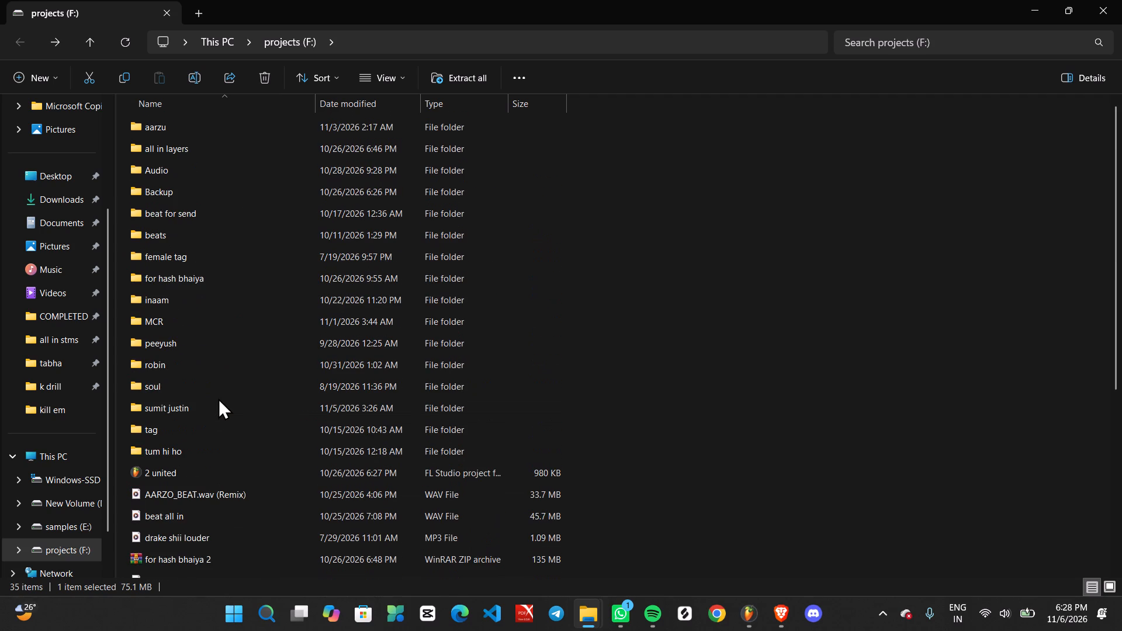
{"action": "scroll", "coordinate": [218, 398], "scroll_direction": "up", "scroll_amount": 1}
{"action": "scroll", "coordinate": [218, 398], "scroll_direction": "down", "scroll_amount": 1}
{"action": "scroll", "coordinate": [218, 398], "scroll_direction": "up", "scroll_amount": 3}
{"action": "scroll", "coordinate": [221, 341], "scroll_direction": "up", "scroll_amount": 11}
{"action": "scroll", "coordinate": [236, 331], "scroll_direction": "down", "scroll_amount": 6}
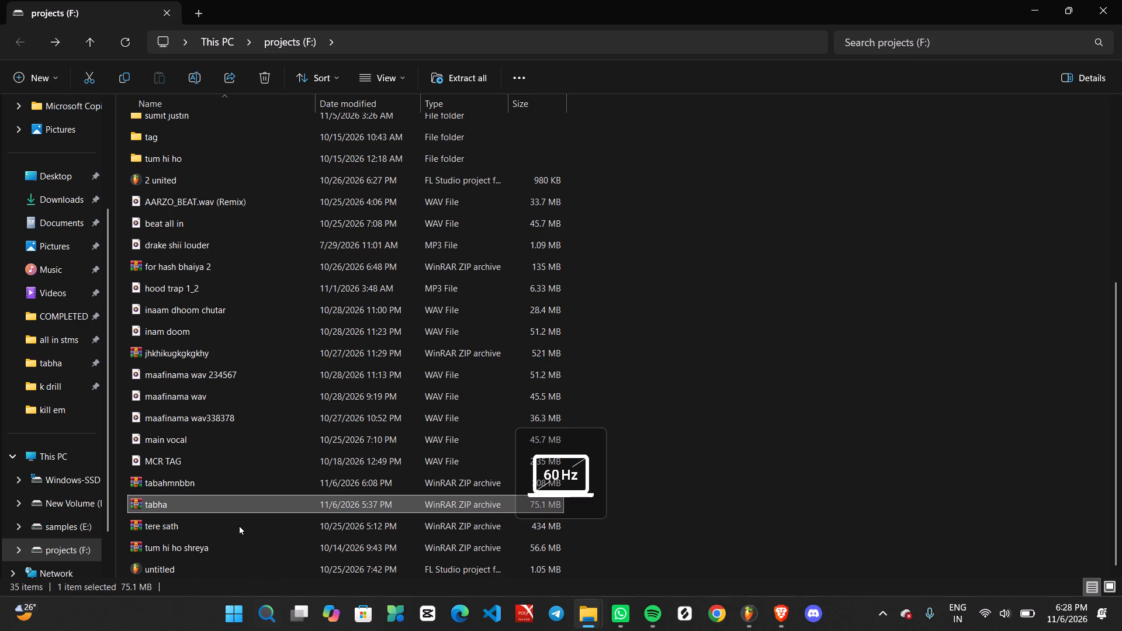
{"action": "right_click", "coordinate": [207, 502]}
{"action": "left_click", "coordinate": [938, 268]}
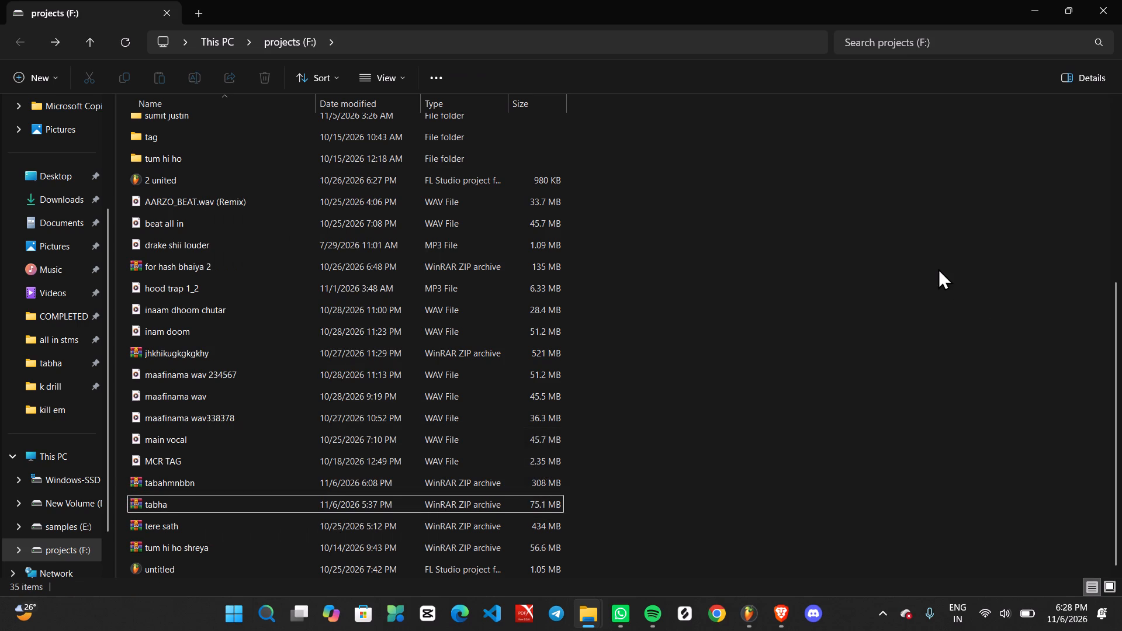
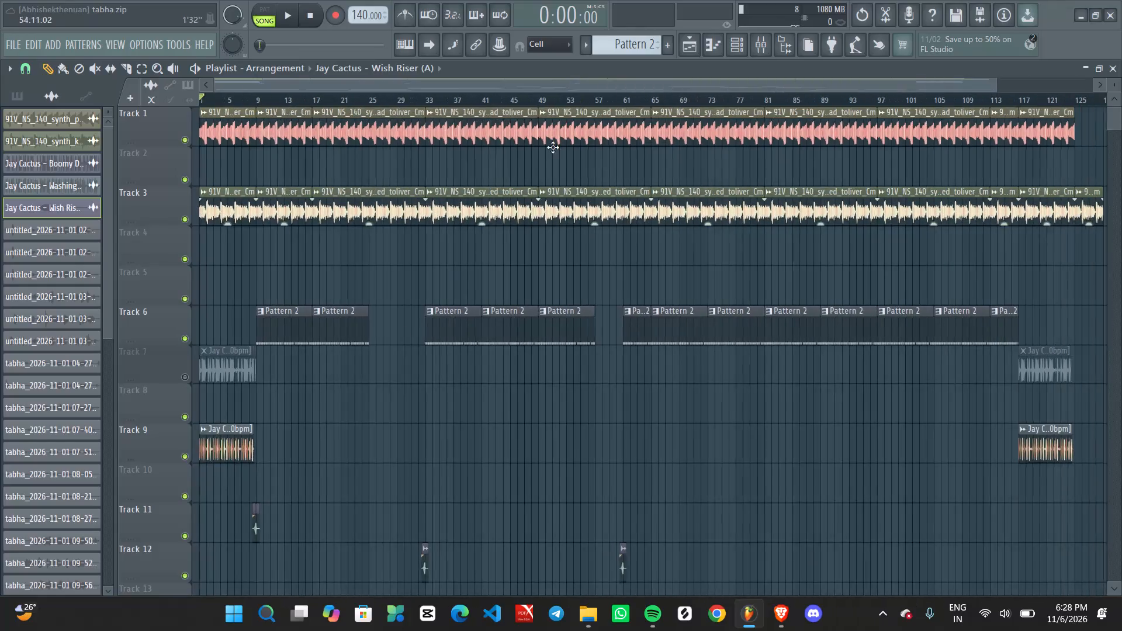
Mute all six grouped Insert 71 tracks in the Playlist.
{"action": "scroll", "coordinate": [318, 422], "scroll_direction": "down", "scroll_amount": 18}
{"action": "scroll", "coordinate": [318, 422], "scroll_direction": "down", "scroll_amount": 9}
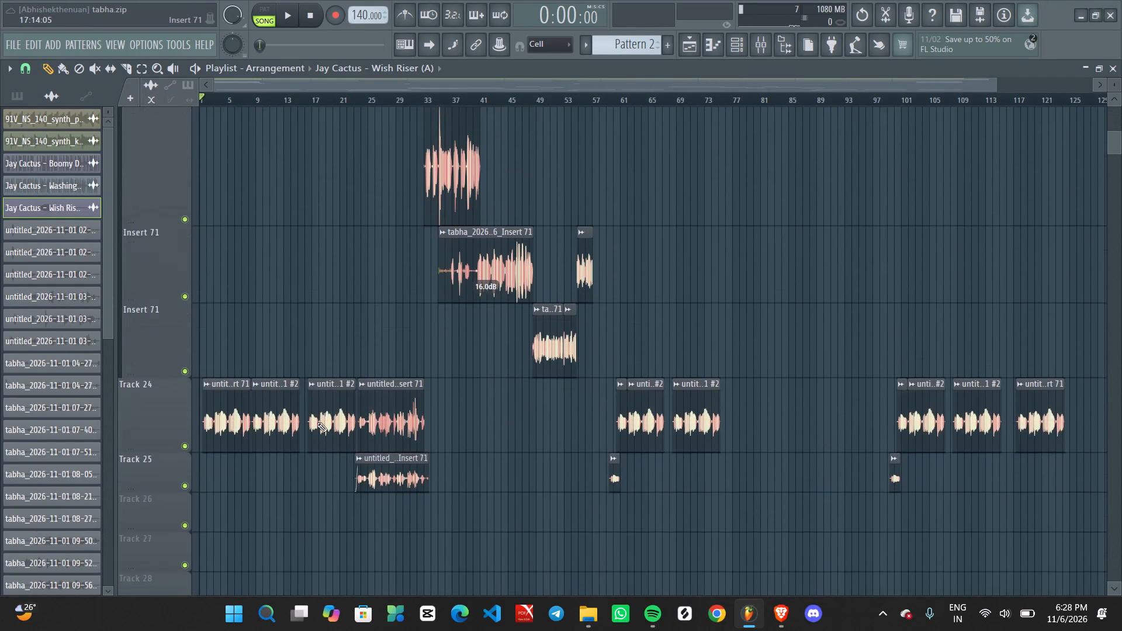
{"action": "scroll", "coordinate": [317, 422], "scroll_direction": "up", "scroll_amount": 13}
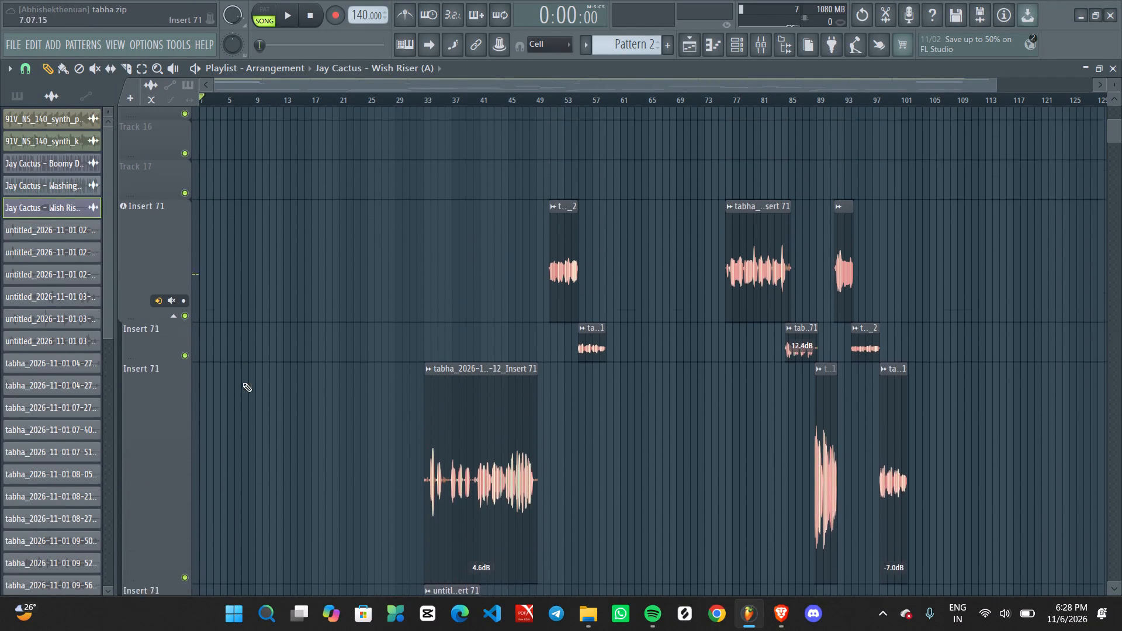
{"action": "left_click", "coordinate": [185, 342]}
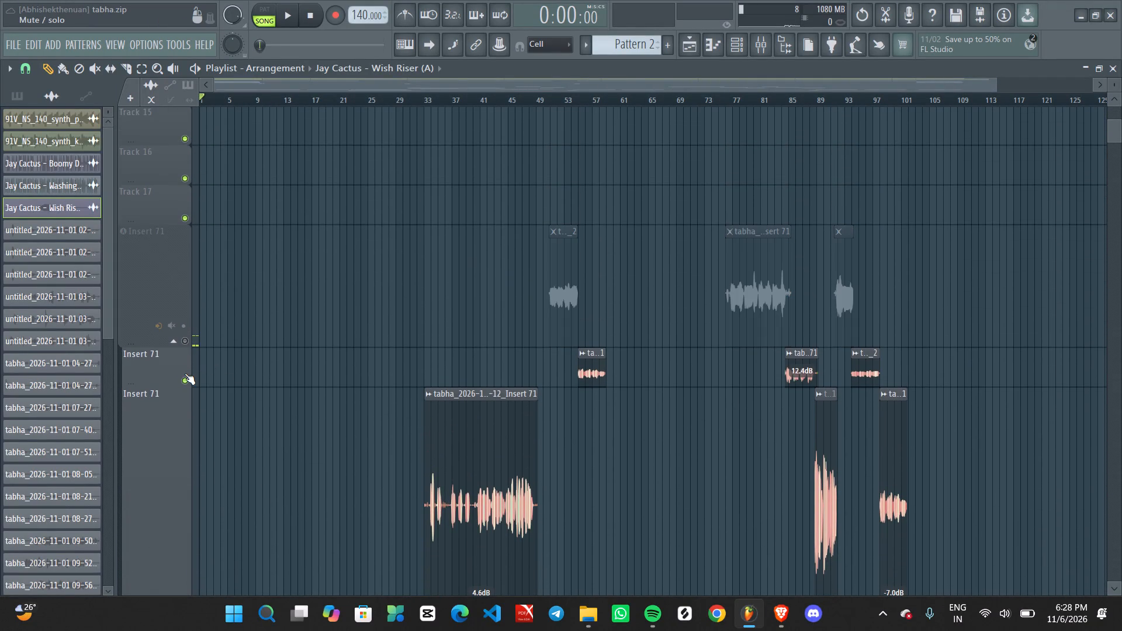
{"action": "left_click", "coordinate": [185, 377]}
{"action": "scroll", "coordinate": [185, 377], "scroll_direction": "down", "scroll_amount": 6}
{"action": "left_click", "coordinate": [188, 367]}
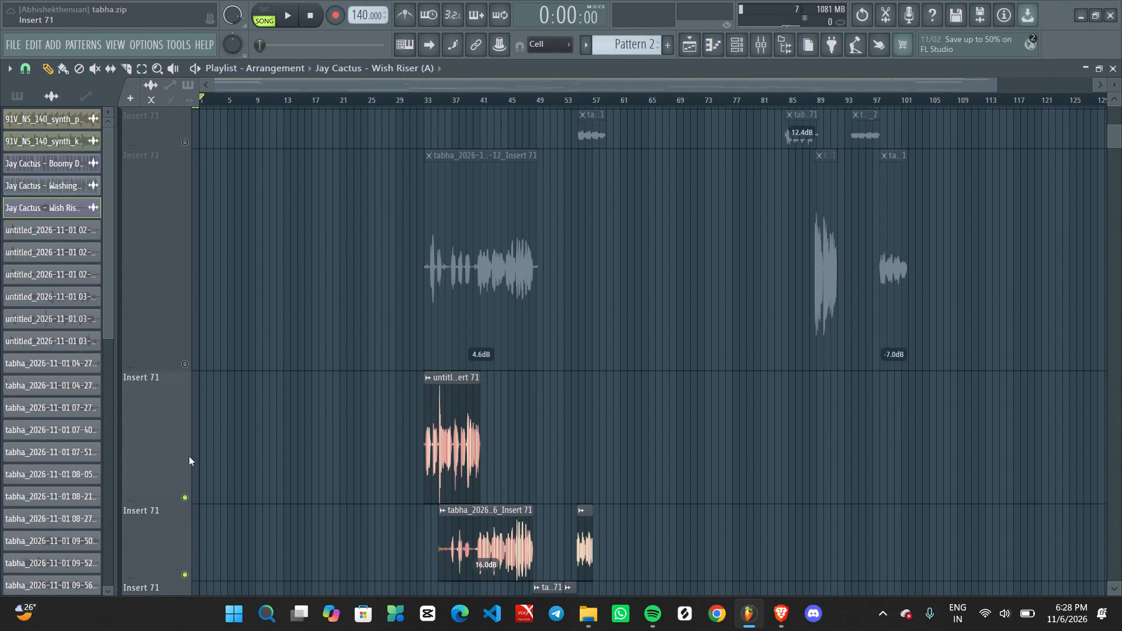
{"action": "left_click", "coordinate": [182, 501]}
{"action": "scroll", "coordinate": [183, 500], "scroll_direction": "down", "scroll_amount": 2}
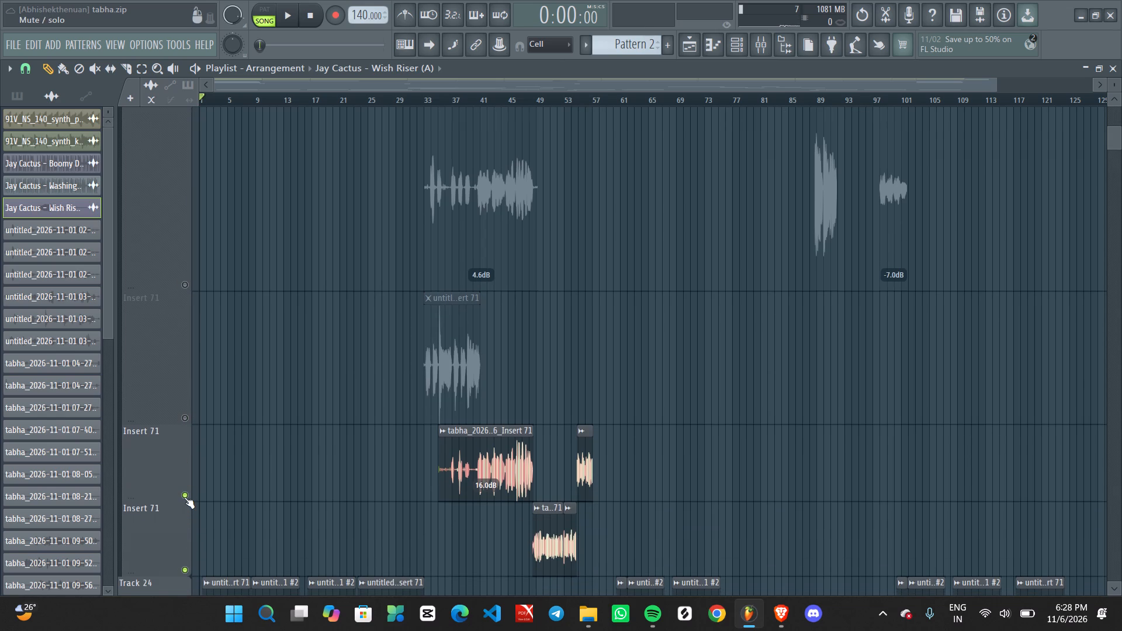
{"action": "left_click", "coordinate": [184, 497]}
{"action": "scroll", "coordinate": [184, 497], "scroll_direction": "down", "scroll_amount": 3}
{"action": "left_click", "coordinate": [186, 452]}
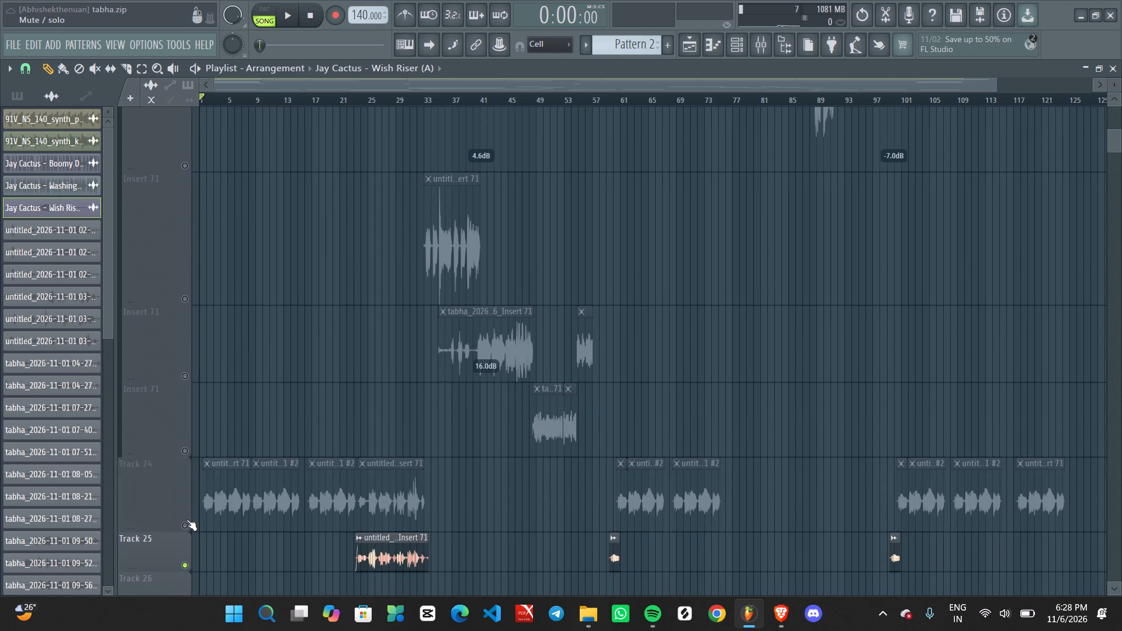
Mute Track 24 and Track 25, directly below the Insert 71 group.
{"action": "left_click", "coordinate": [186, 519]}
{"action": "scroll", "coordinate": [186, 519], "scroll_direction": "down", "scroll_amount": 3}
{"action": "left_click", "coordinate": [186, 450]}
Examine the full Playlist arrangement from start to end, checking which tracks are muted and which are still active.
{"action": "scroll", "coordinate": [586, 390], "scroll_direction": "up", "scroll_amount": 8}
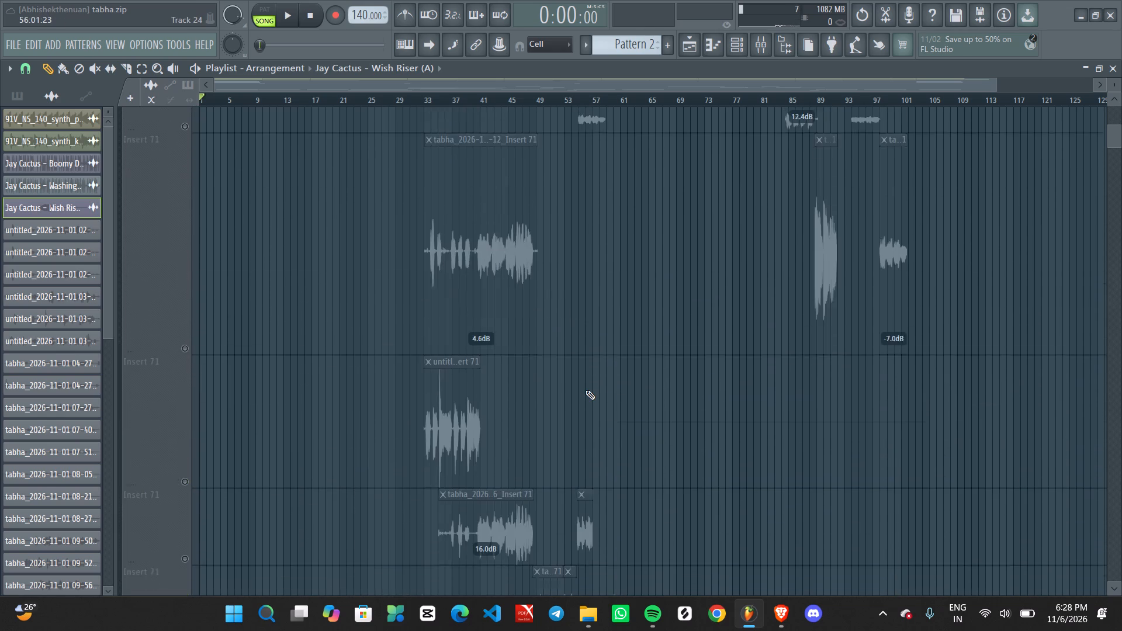
{"action": "scroll", "coordinate": [586, 390], "scroll_direction": "up", "scroll_amount": 8}
{"action": "scroll", "coordinate": [587, 390], "scroll_direction": "up", "scroll_amount": 15}
{"action": "scroll", "coordinate": [598, 386], "scroll_direction": "up", "scroll_amount": 8}
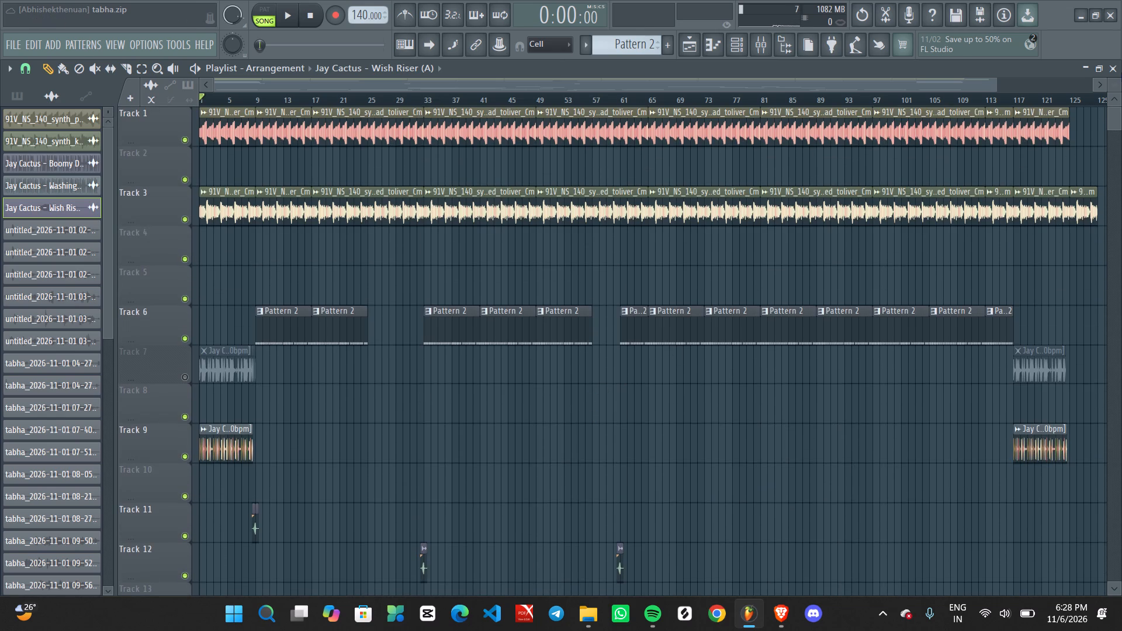
{"action": "scroll", "coordinate": [1112, 86], "scroll_direction": "down", "scroll_amount": 9}
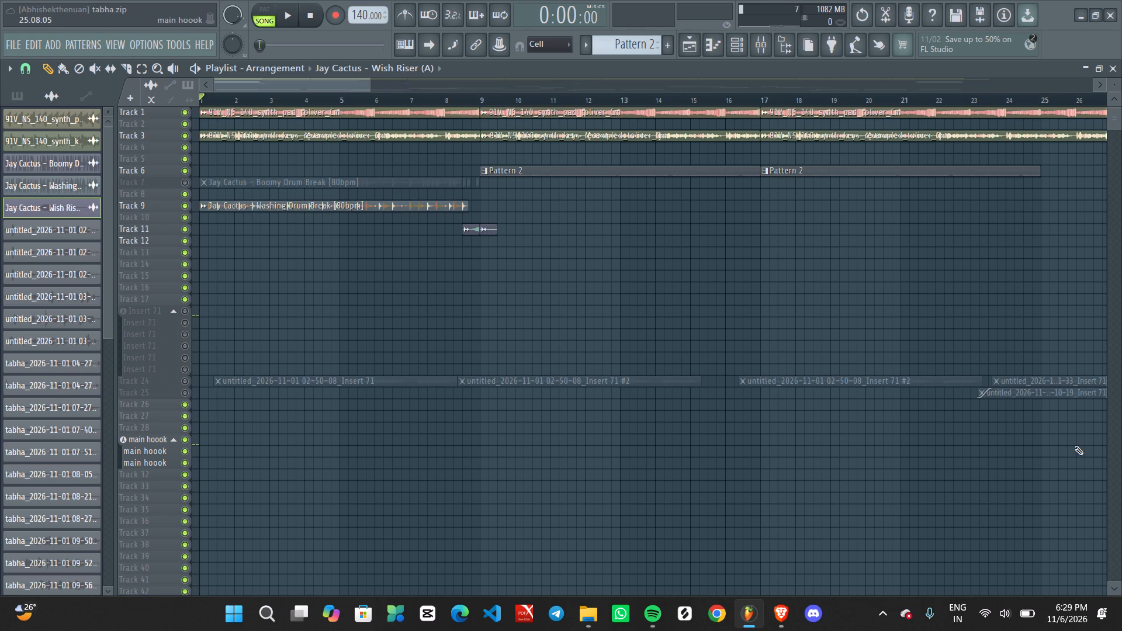
{"action": "scroll", "coordinate": [621, 103], "scroll_direction": "down", "scroll_amount": 8}
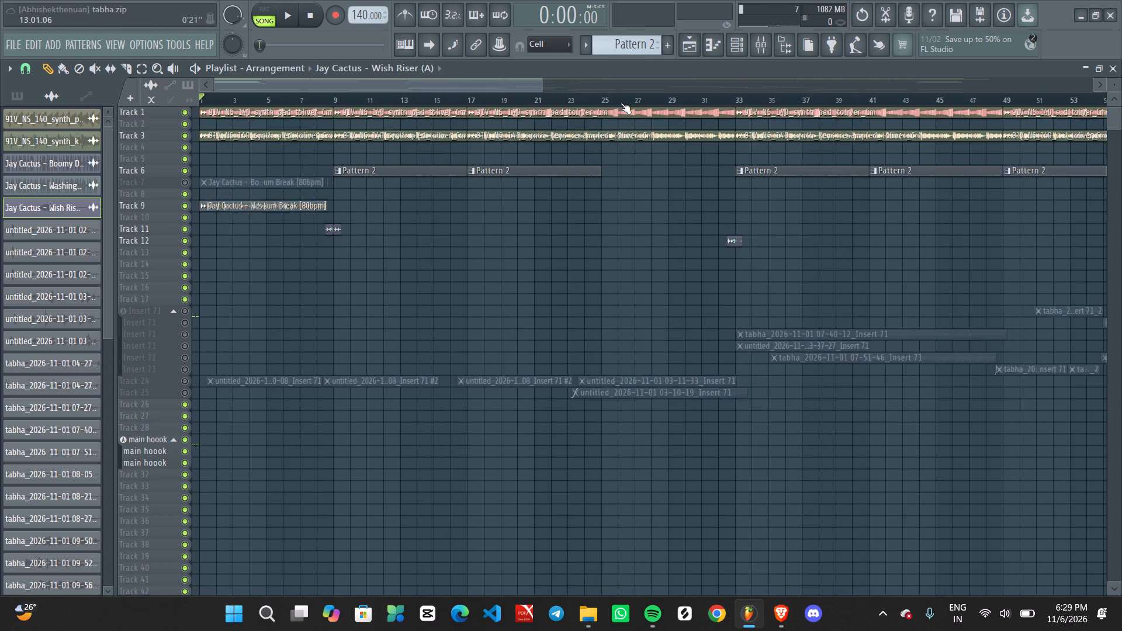
{"action": "scroll", "coordinate": [621, 103], "scroll_direction": "down", "scroll_amount": 17}
{"action": "scroll", "coordinate": [621, 103], "scroll_direction": "down", "scroll_amount": 8}
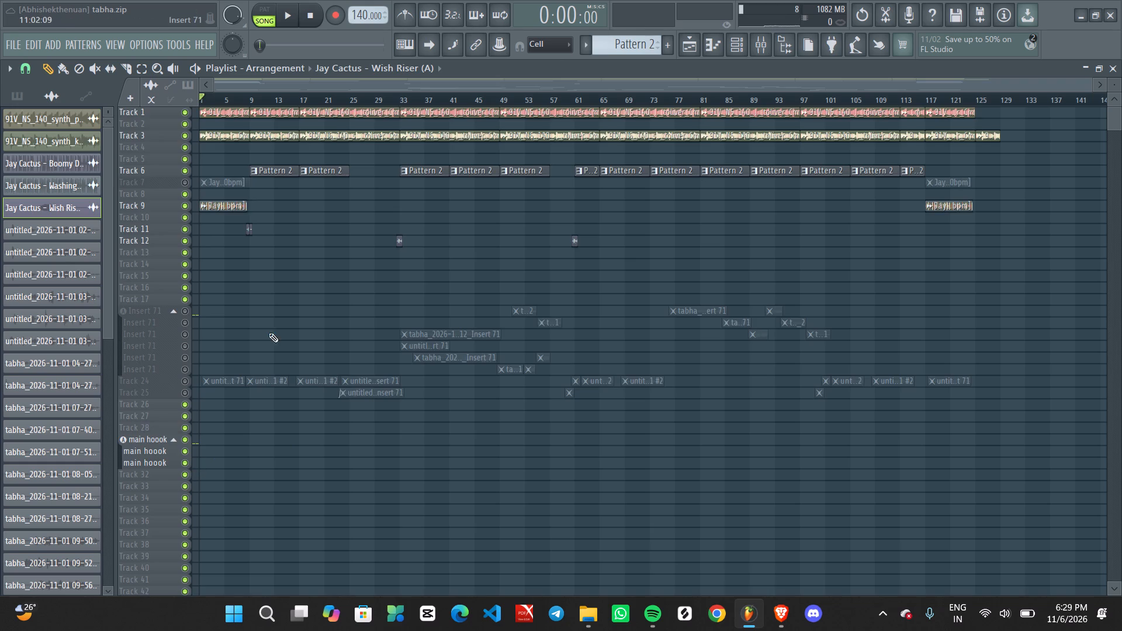
{"action": "scroll", "coordinate": [269, 332], "scroll_direction": "down", "scroll_amount": 7}
{"action": "scroll", "coordinate": [269, 332], "scroll_direction": "up", "scroll_amount": 1}
{"action": "scroll", "coordinate": [269, 332], "scroll_direction": "down", "scroll_amount": 1}
{"action": "scroll", "coordinate": [291, 369], "scroll_direction": "up", "scroll_amount": 11}
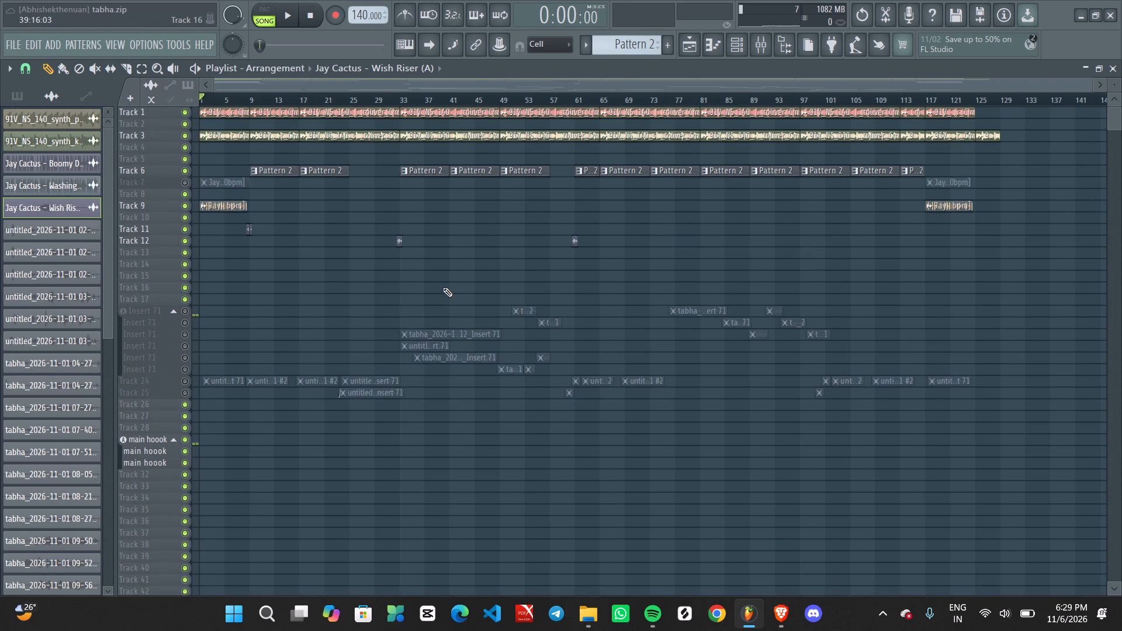
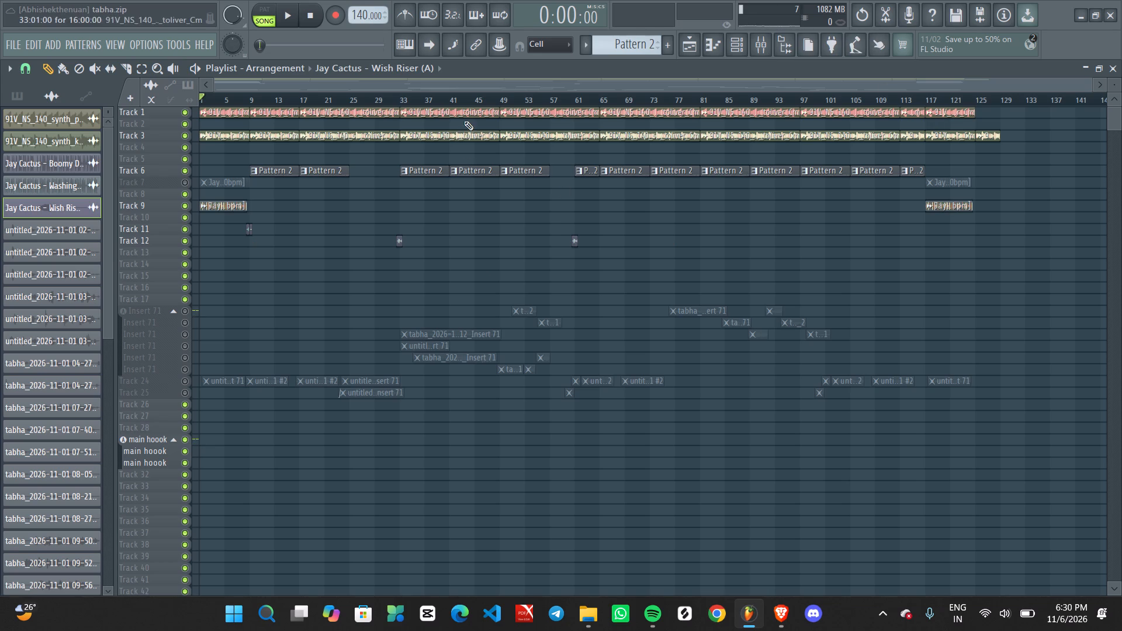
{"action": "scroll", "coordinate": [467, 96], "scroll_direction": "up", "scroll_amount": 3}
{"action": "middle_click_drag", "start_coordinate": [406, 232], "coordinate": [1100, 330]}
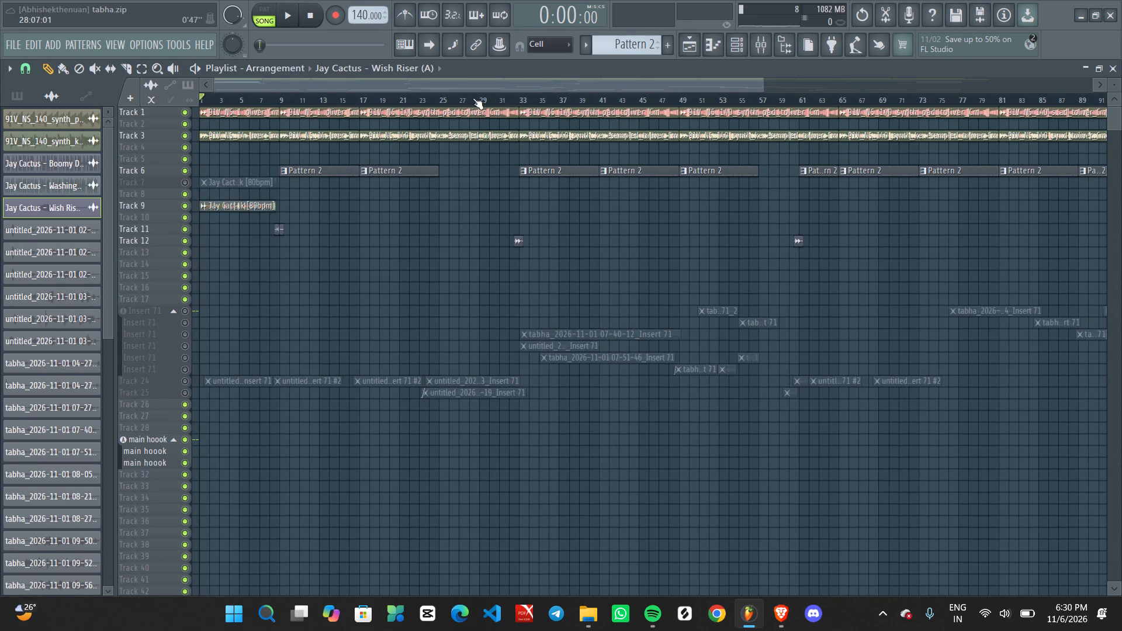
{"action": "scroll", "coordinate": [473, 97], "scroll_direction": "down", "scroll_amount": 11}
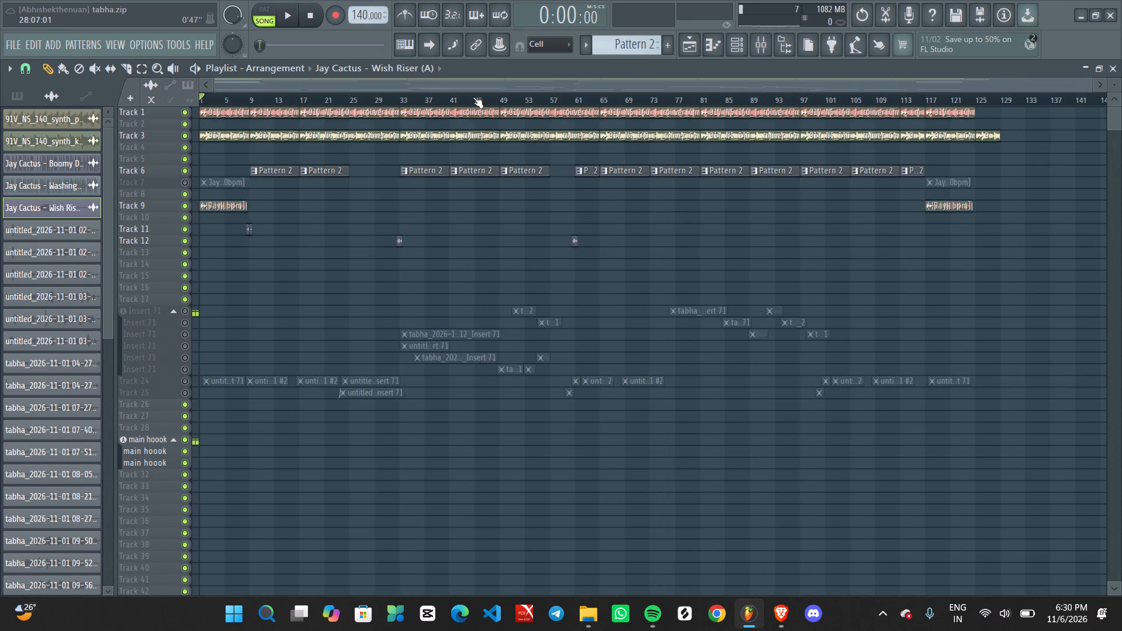